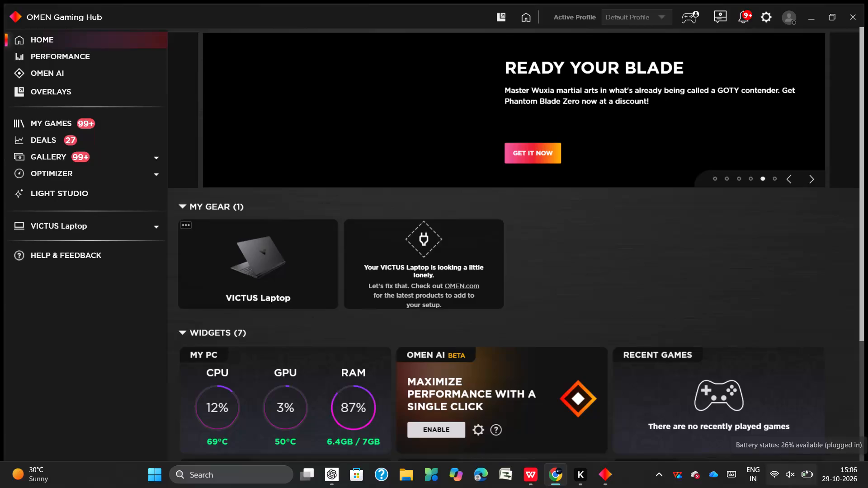
Set the VICTUS Laptop's fan speed to MAX in Performance Control, and minimize OMEN Gaming Hub.
{"action": "left_click", "coordinate": [134, 219]}
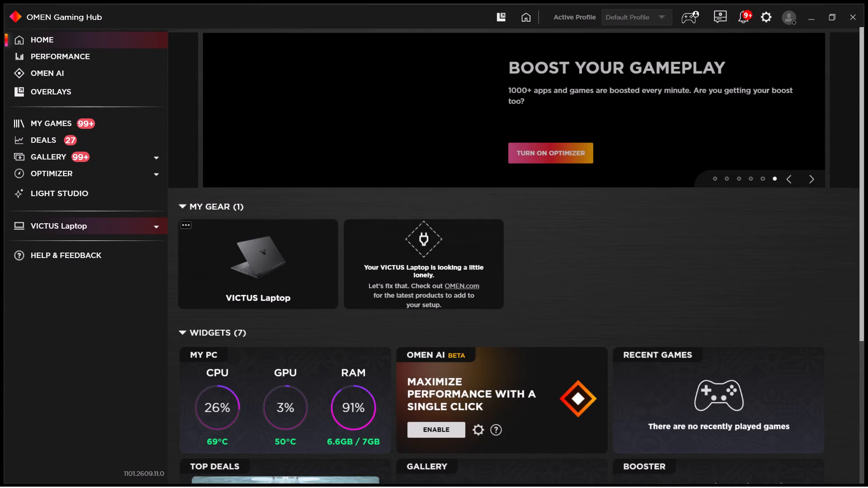
{"action": "left_click", "coordinate": [139, 263]}
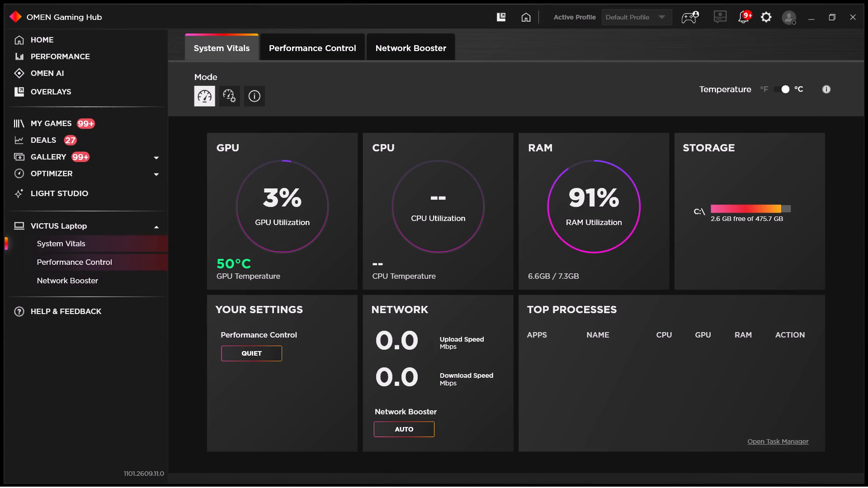
{"action": "left_click", "coordinate": [528, 363]}
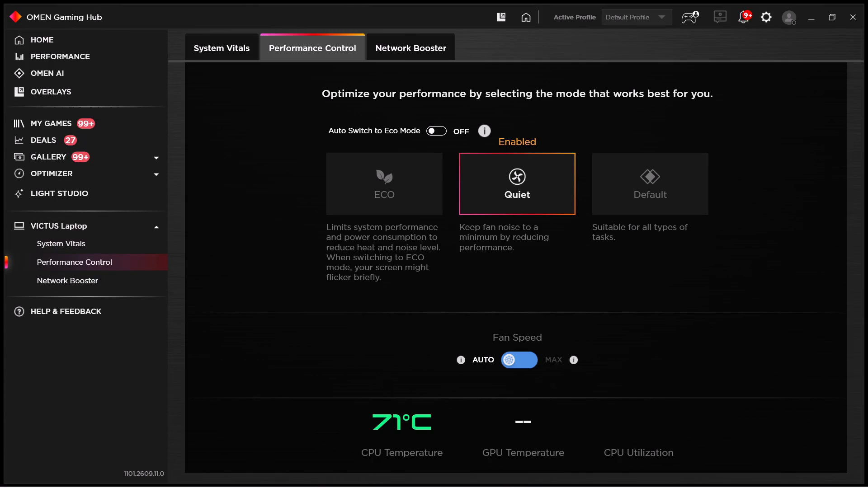
{"action": "left_click", "coordinate": [827, 12]}
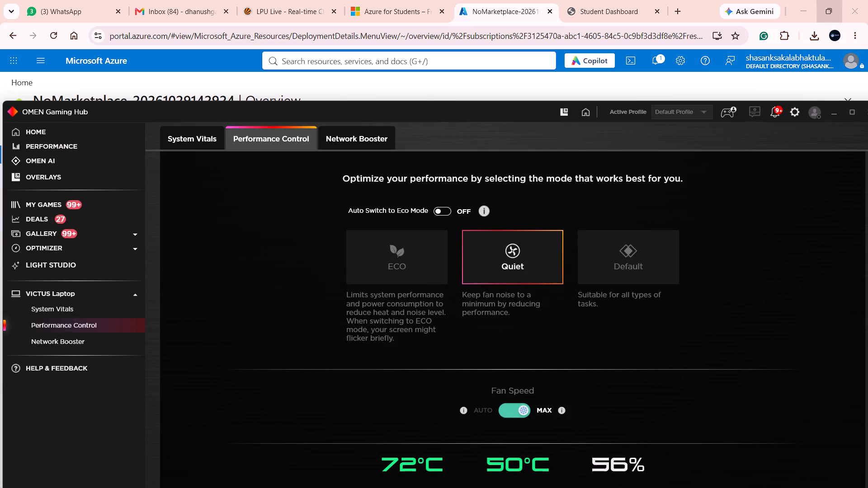
{"action": "left_click", "coordinate": [847, 117]}
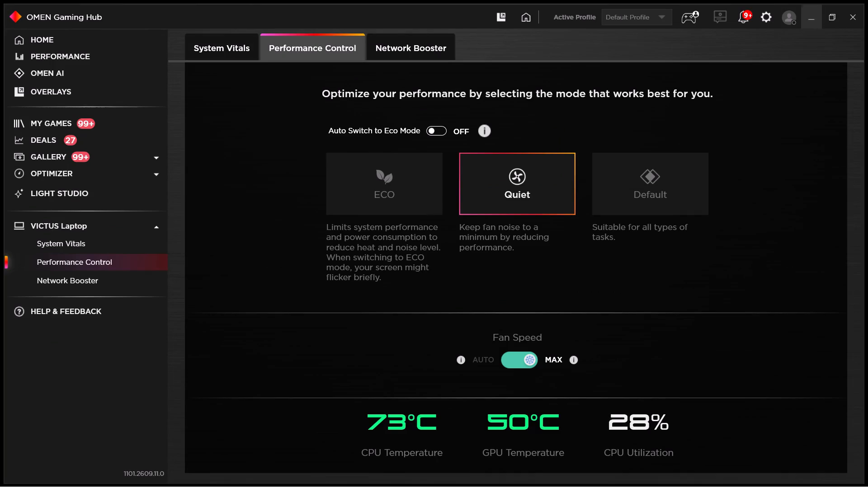
{"action": "left_click", "coordinate": [817, 21]}
{"action": "key", "text": "Print"}
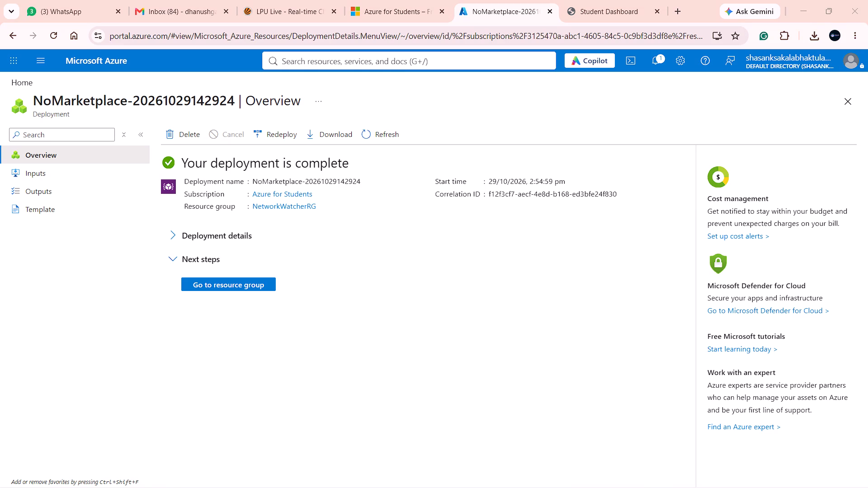
{"action": "left_click_drag", "start_coordinate": [0, 46], "coordinate": [867, 486]}
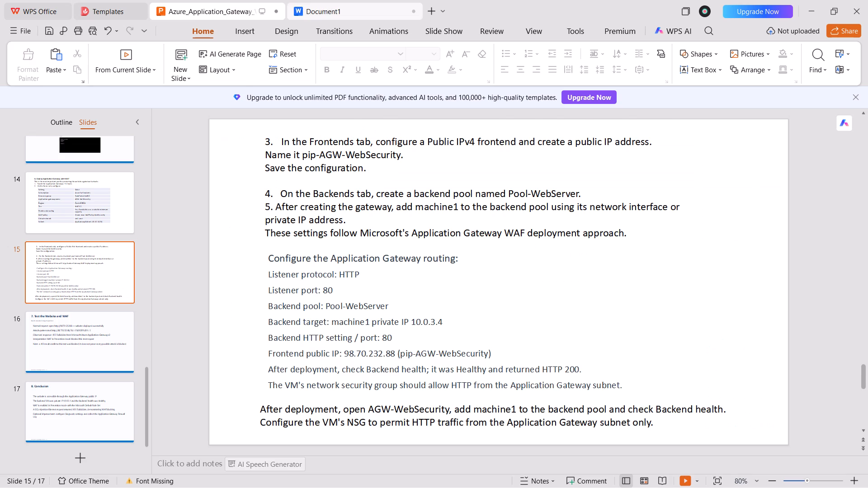
Switch to Document1 in WPS Office and add the line "DEPLOYMENT SUCCESSFULLY COMPLETED" below the routing rule screenshot.
{"action": "left_click", "coordinate": [355, 0]}
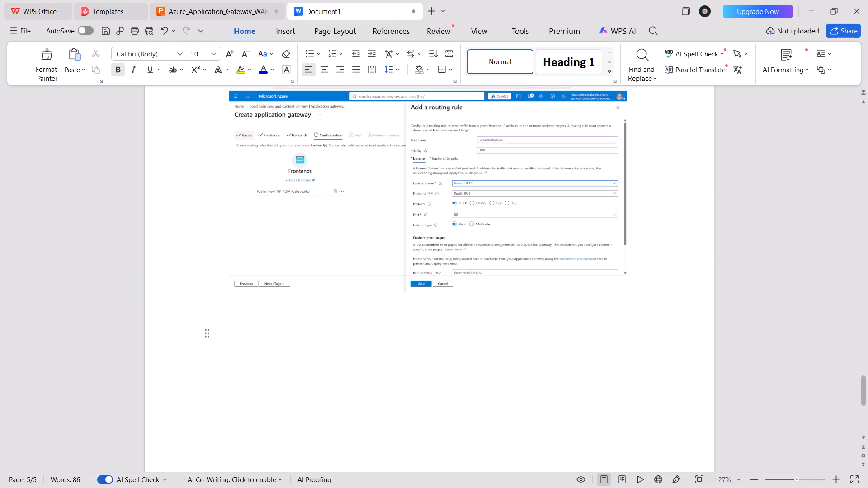
{"action": "scroll", "coordinate": [352, 349], "scroll_direction": "down", "scroll_amount": 4}
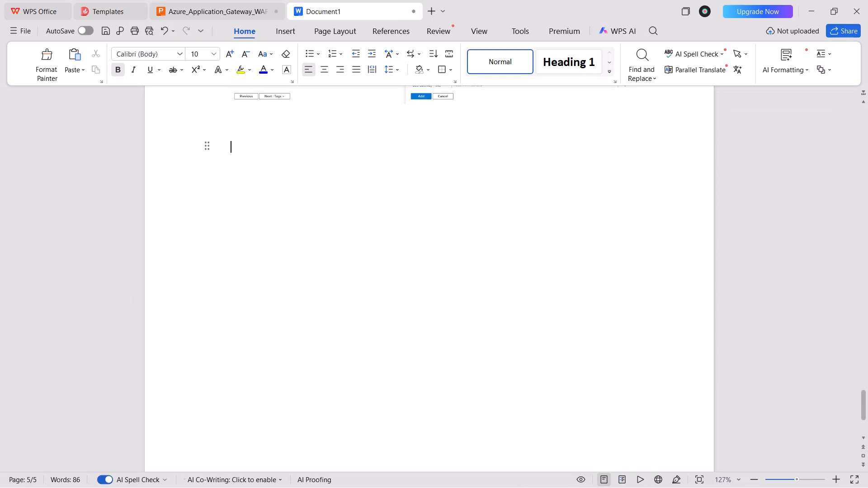
{"action": "scroll", "coordinate": [352, 349], "scroll_direction": "up", "scroll_amount": 2}
{"action": "type", "text": "DEPLOYMENT"}
{"action": "key", "text": "space"}
{"action": "type", "text": "SUCCESS"}
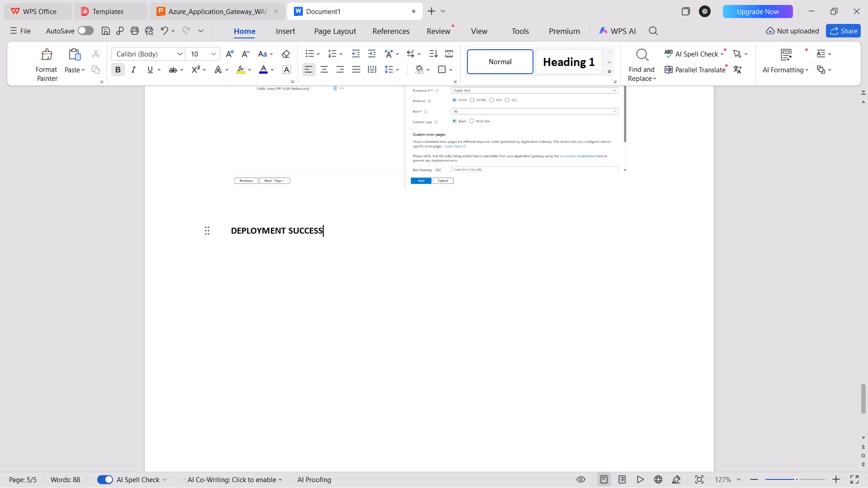
{"action": "type", "text": "FULLY COMPLETED"}
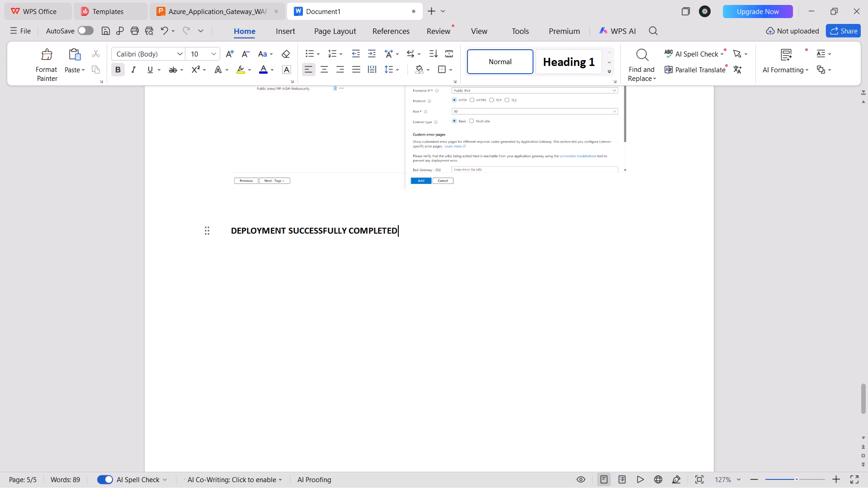
{"action": "key", "text": "Return"}
Paste the deployment screenshot below the new heading, give it a text-wrapping layout, and move it slightly down to leave a gap.
{"action": "key", "text": "ctrl+v"}
{"action": "left_click", "coordinate": [481, 290]}
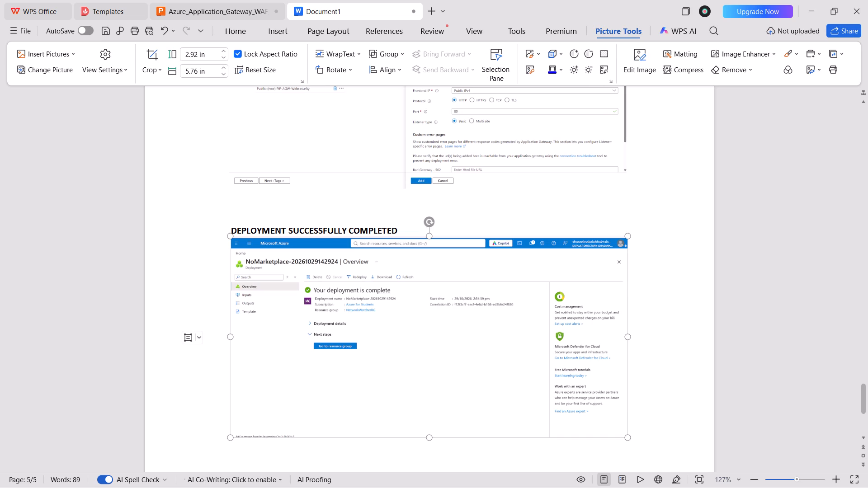
{"action": "left_click", "coordinate": [644, 258]}
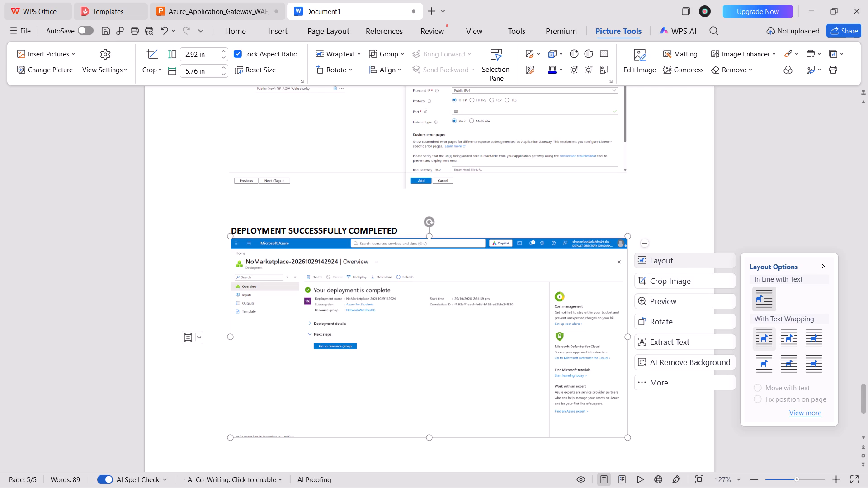
{"action": "left_click", "coordinate": [767, 341]}
{"action": "left_click", "coordinate": [714, 253]}
{"action": "left_click", "coordinate": [731, 203]}
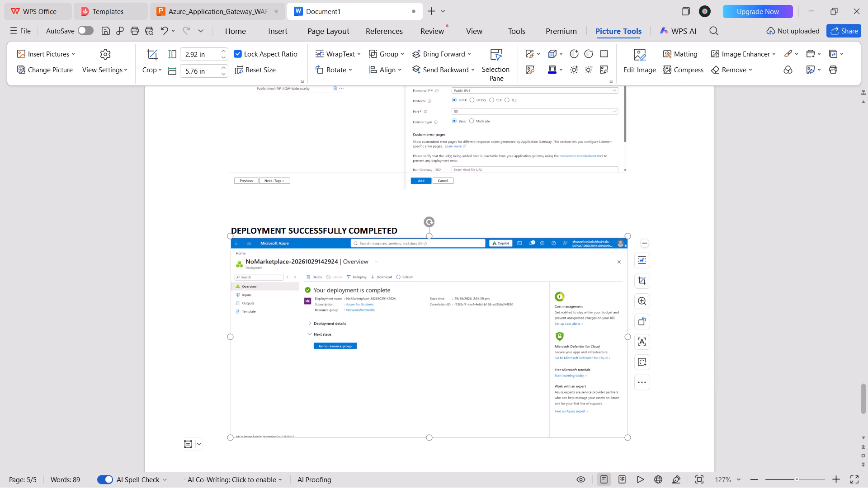
{"action": "left_click_drag", "start_coordinate": [452, 302], "coordinate": [452, 323]}
{"action": "left_click", "coordinate": [661, 272]}
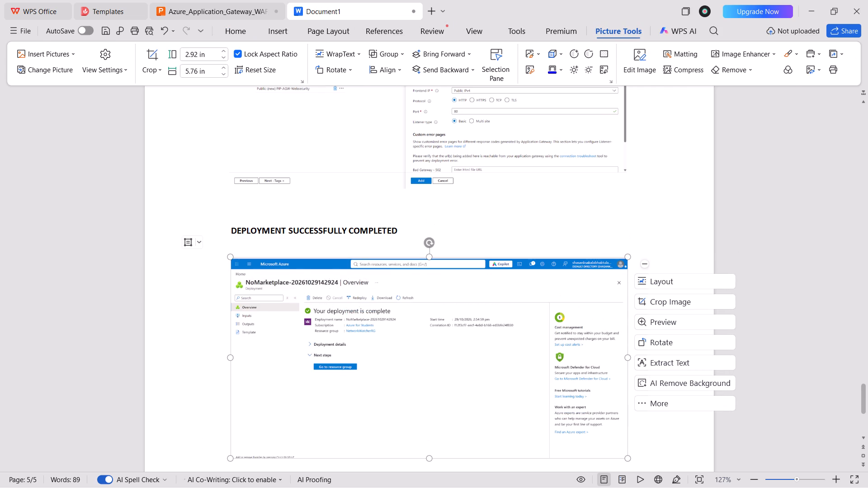
{"action": "left_click", "coordinate": [601, 224]}
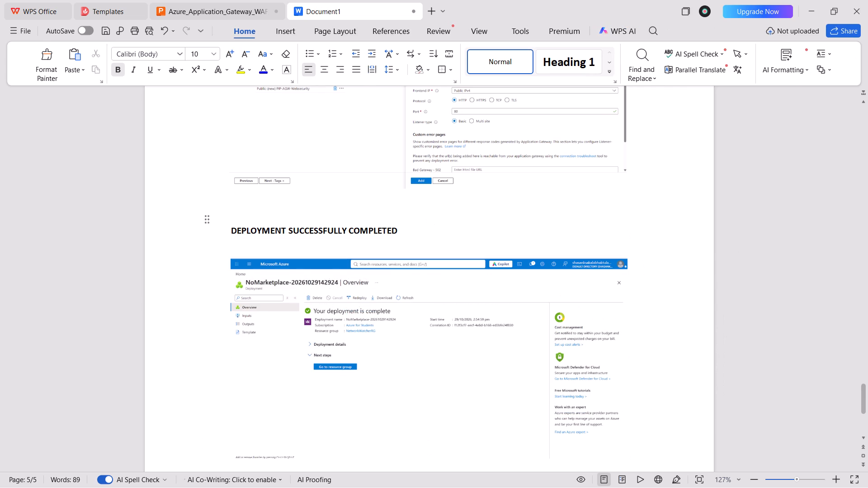
Add blank lines below the deployment screenshot until the insertion point reaches page 6.
{"action": "key", "text": "Down"}
{"action": "key", "text": "Down"}
{"action": "key", "text": "Down"}
{"action": "key", "text": "Down"}
{"action": "scroll", "coordinate": [601, 224], "scroll_direction": "down", "scroll_amount": 3}
{"action": "key", "text": "Return"}
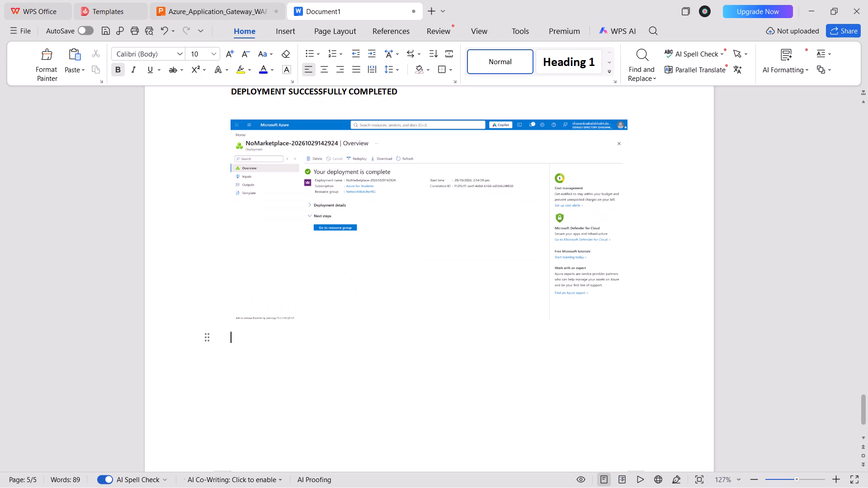
{"action": "key", "text": "Return"}
{"action": "key", "text": "Return"}
{"action": "key", "text": "Return"}
{"action": "key", "text": "Return"}
{"action": "key", "text": "Return"}
{"action": "key", "text": "Return"}
{"action": "key", "text": "Return"}
{"action": "key", "text": "Return"}
{"action": "key", "text": "Return"}
{"action": "key", "text": "Return"}
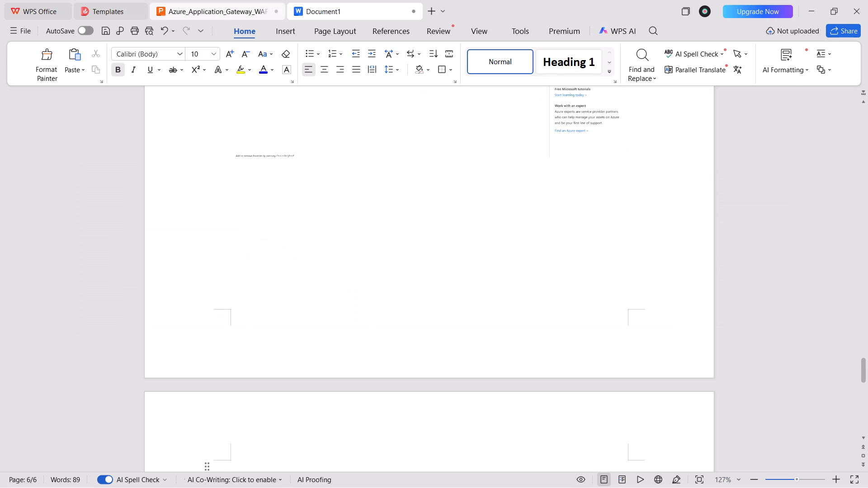
{"action": "left_click", "coordinate": [227, 0]}
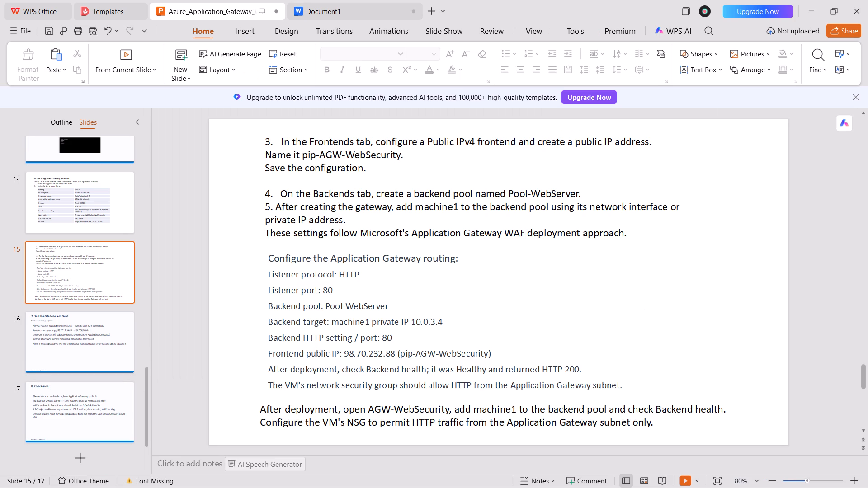
{"action": "key", "text": "Right"}
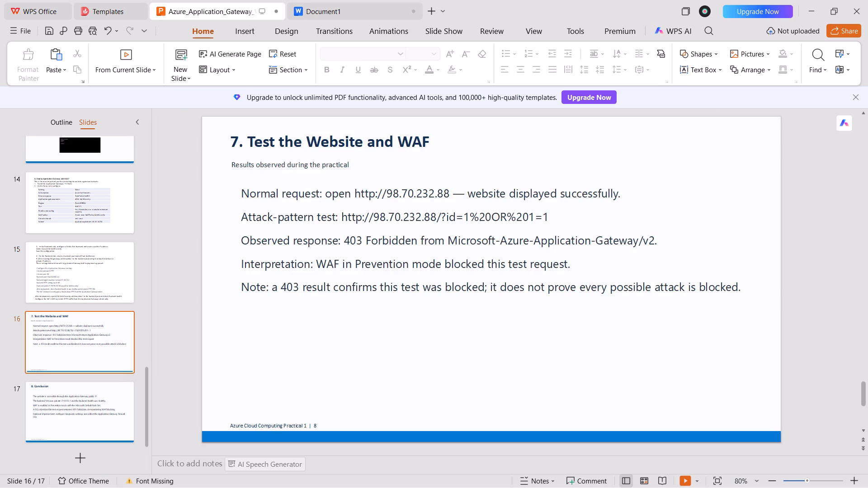
{"action": "left_click_drag", "start_coordinate": [325, 191], "coordinate": [476, 214]}
{"action": "left_click", "coordinate": [476, 214]}
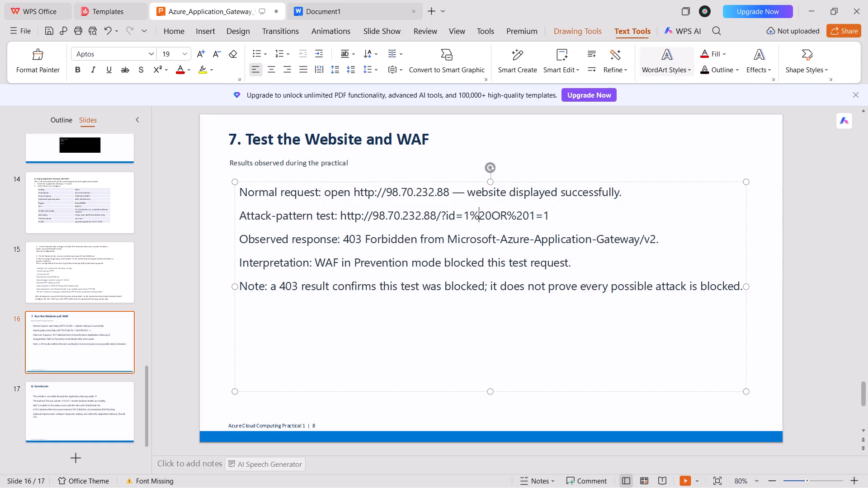
{"action": "left_click_drag", "start_coordinate": [354, 190], "coordinate": [470, 183]}
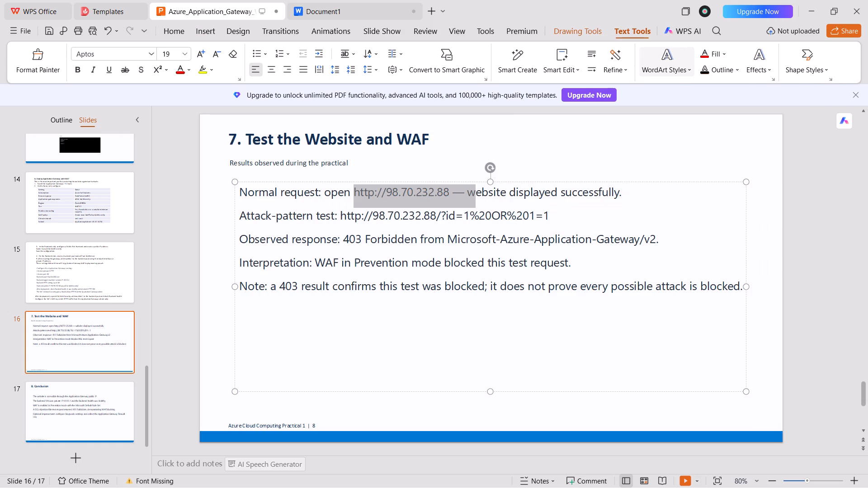
{"action": "left_click_drag", "start_coordinate": [470, 183], "coordinate": [449, 185]}
{"action": "key", "text": "ctrl+c"}
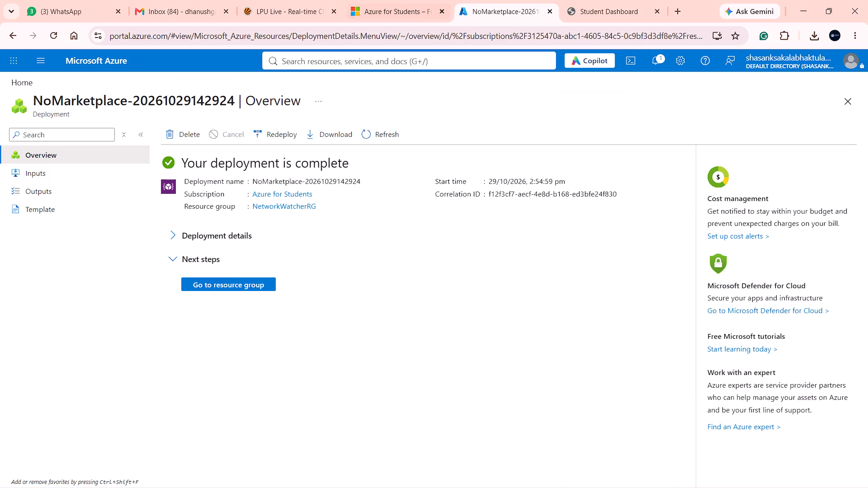
Switch to Chrome, close the Student Dashboard tab, and load the copied URL in a new tab.
{"action": "left_click", "coordinate": [621, 0]}
{"action": "left_click", "coordinate": [655, 9]}
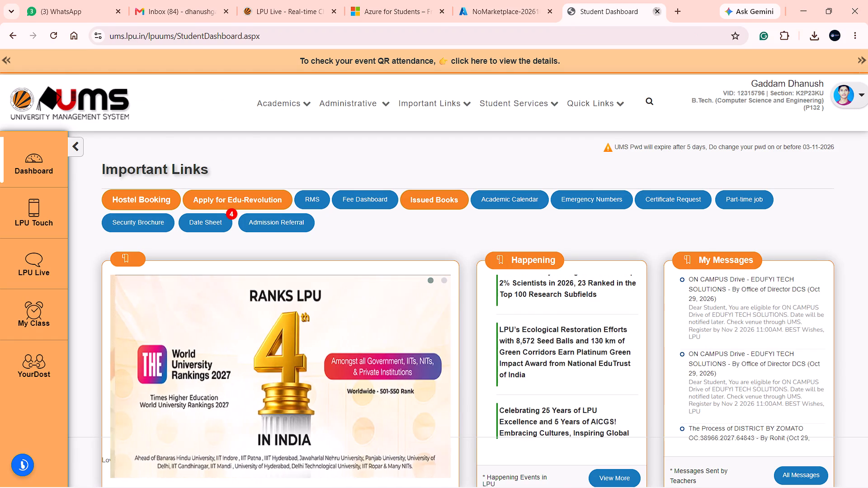
{"action": "left_click", "coordinate": [683, 7]}
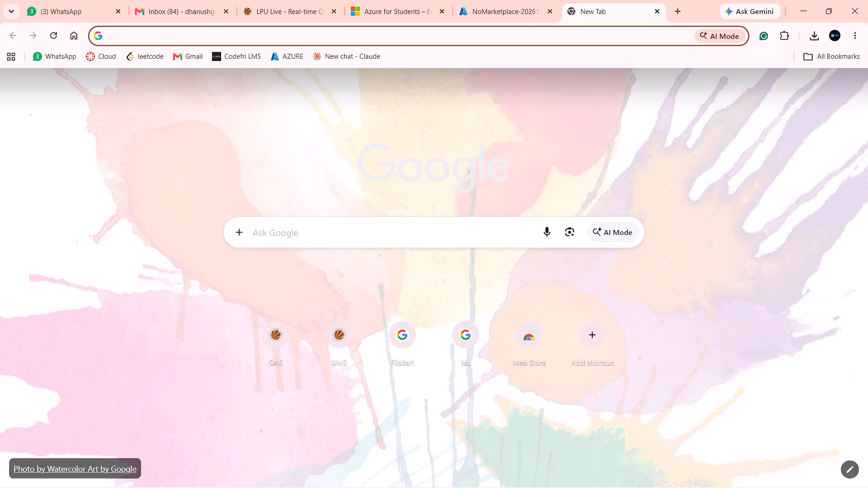
{"action": "key", "text": "ctrl+v"}
{"action": "key", "text": "Return"}
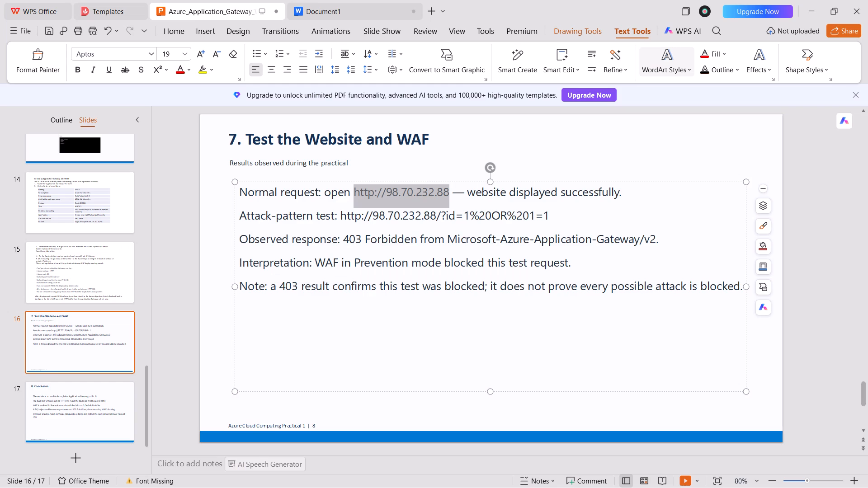
{"action": "left_click", "coordinate": [342, 272]}
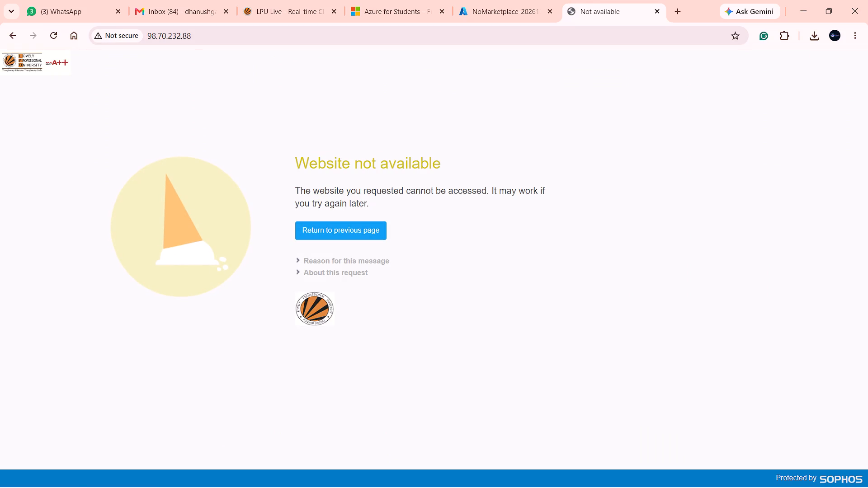
{"action": "left_click", "coordinate": [341, 229]}
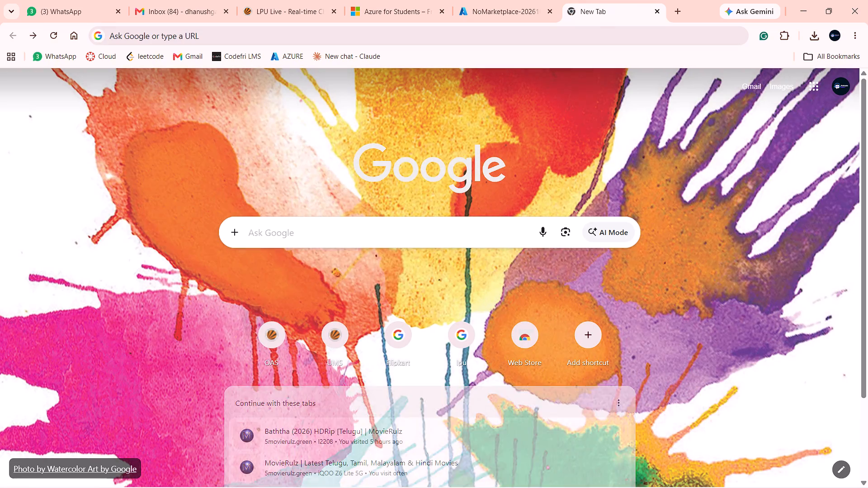
{"action": "left_click", "coordinate": [406, 40]}
{"action": "key", "text": "ctrl+v"}
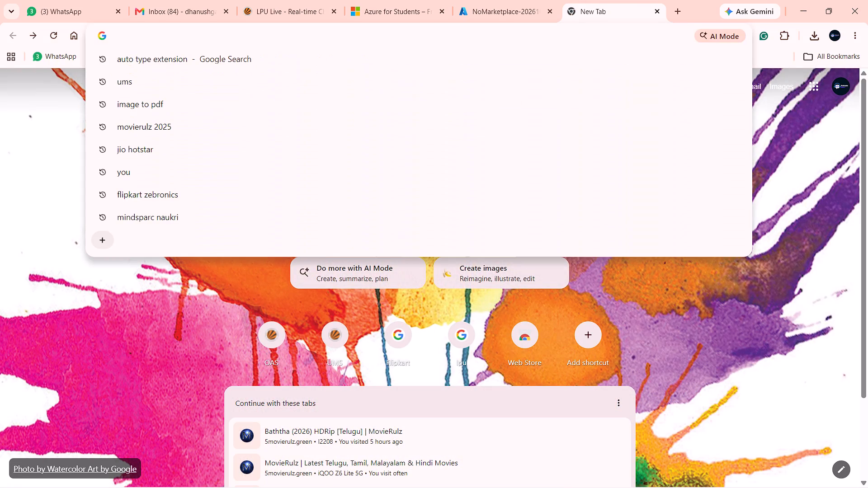
{"action": "key", "text": "Return"}
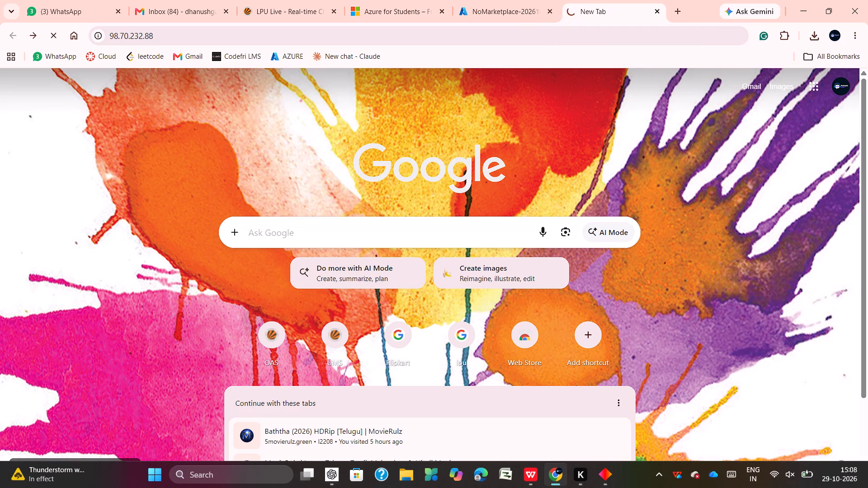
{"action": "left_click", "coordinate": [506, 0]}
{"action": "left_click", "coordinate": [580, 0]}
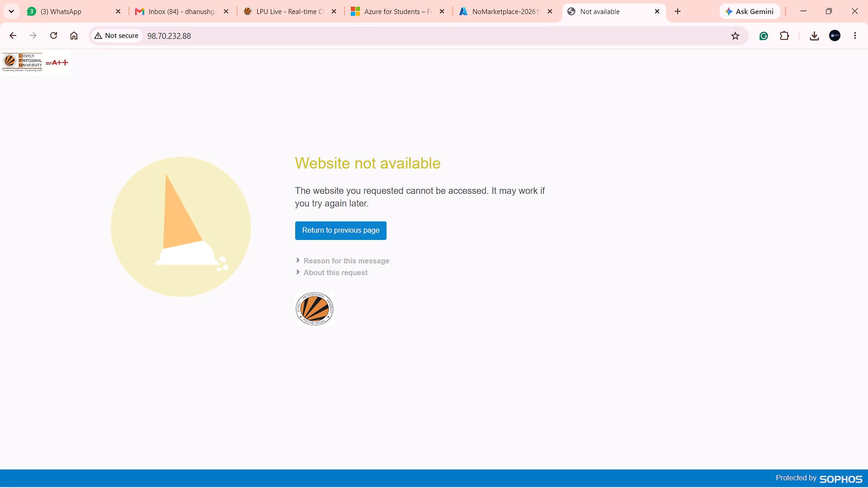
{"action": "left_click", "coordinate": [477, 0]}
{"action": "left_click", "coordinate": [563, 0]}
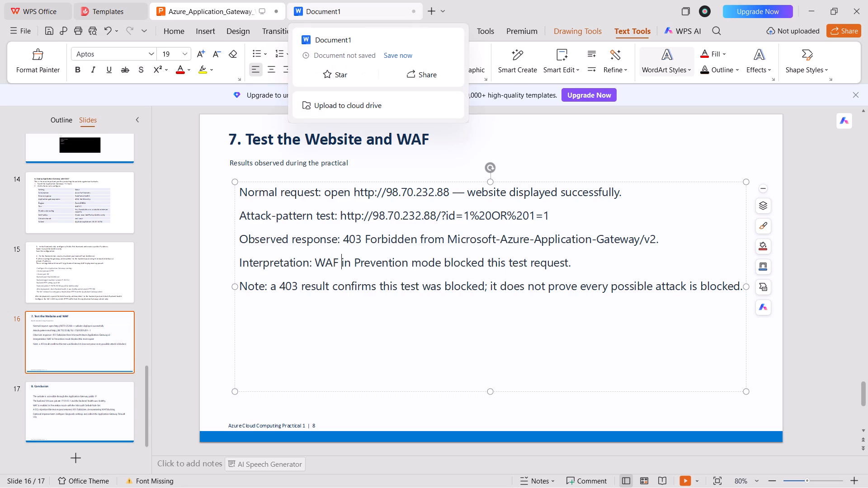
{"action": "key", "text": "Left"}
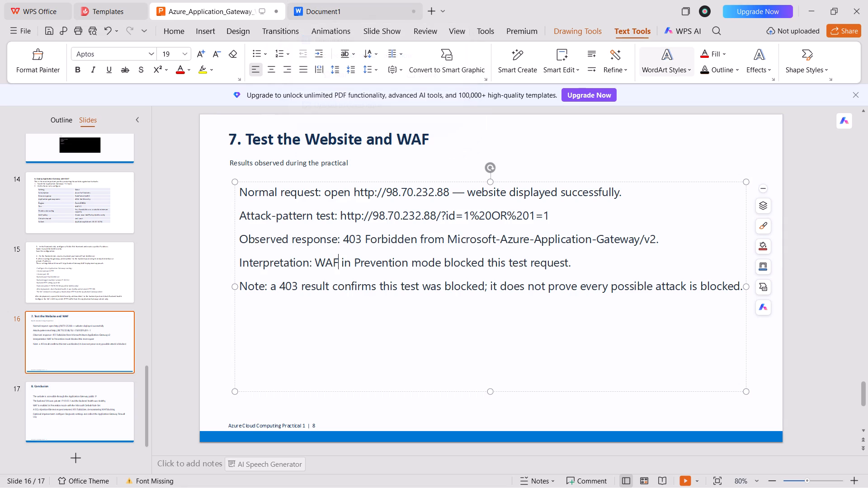
Review the Application Gateway routing settings on slide 15, the test instructions on slide 16 and the Conclusion on slide 17.
{"action": "left_click", "coordinate": [234, 300]}
{"action": "left_click", "coordinate": [226, 299]}
{"action": "key", "text": "Left"}
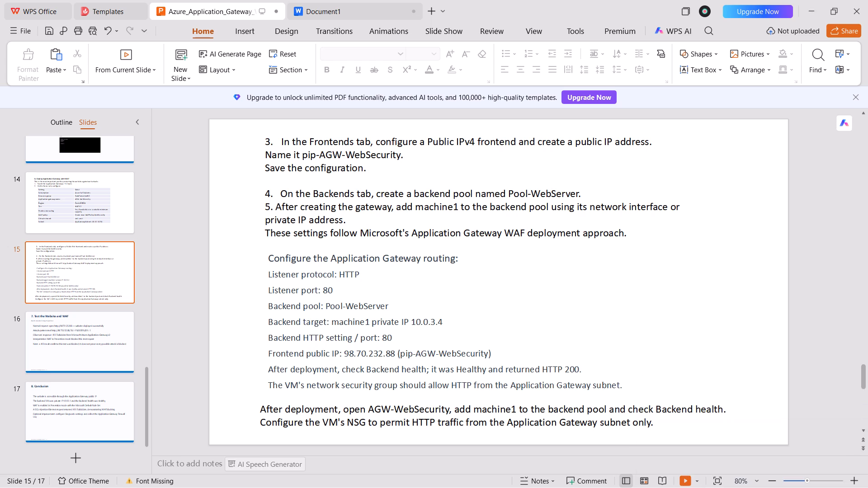
{"action": "key", "text": "Right"}
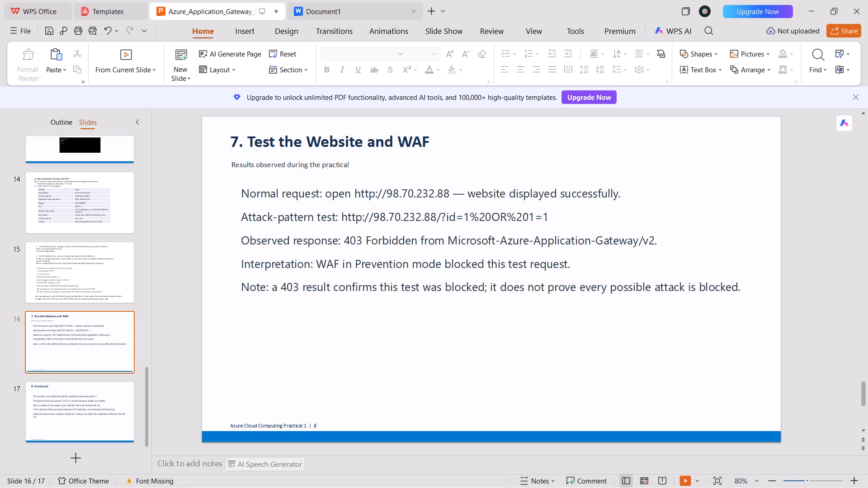
{"action": "key", "text": "Right"}
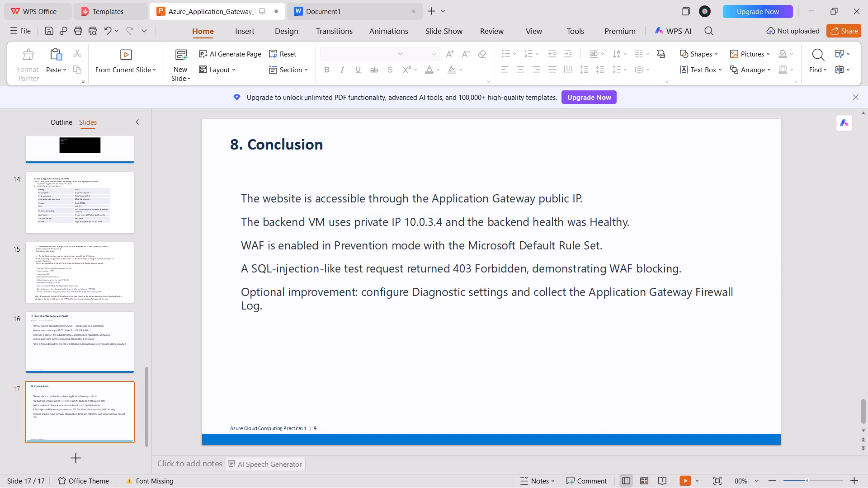
{"action": "key", "text": "Left"}
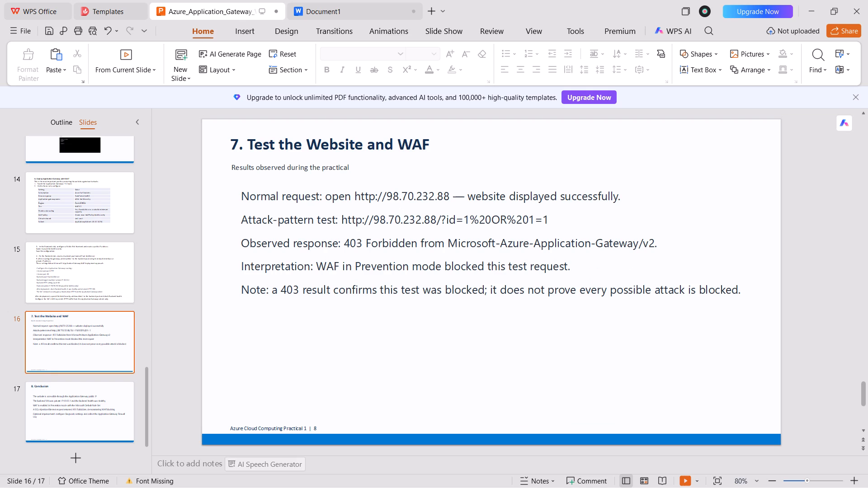
{"action": "left_click_drag", "start_coordinate": [554, 220], "coordinate": [498, 217]}
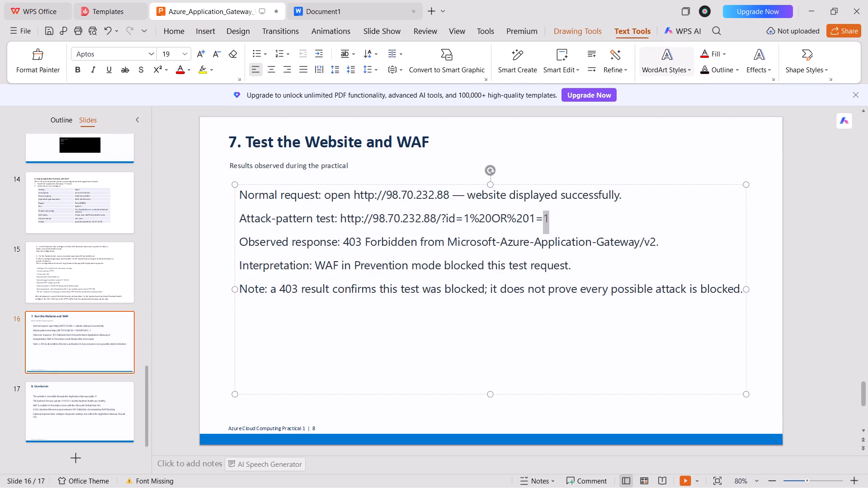
{"action": "left_click_drag", "start_coordinate": [498, 217], "coordinate": [343, 228]}
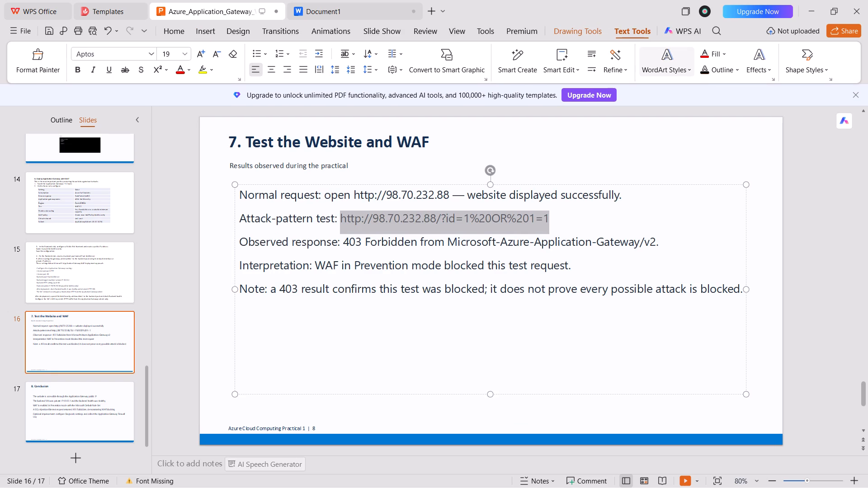
{"action": "key", "text": "ctrl+c"}
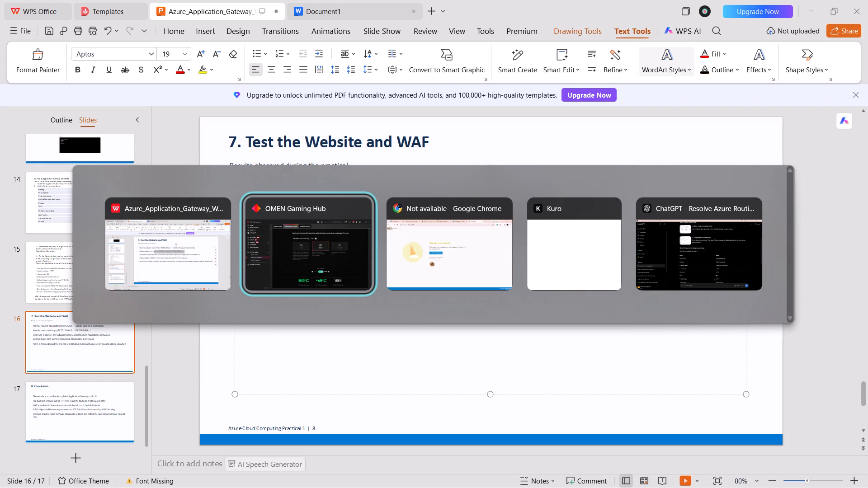
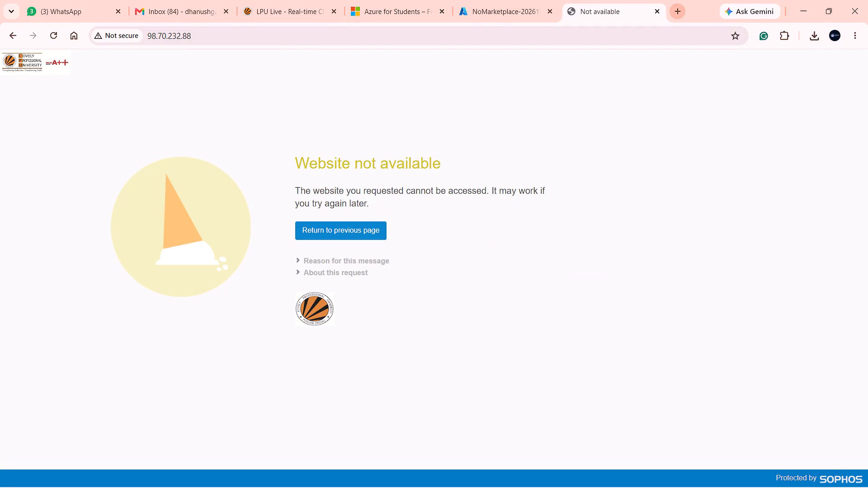
{"action": "left_click", "coordinate": [677, 12]}
{"action": "key", "text": "ctrl+v"}
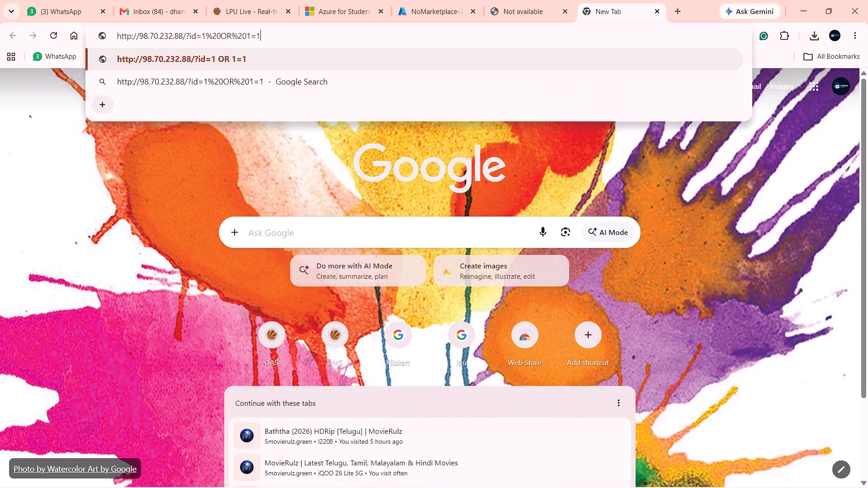
{"action": "key", "text": "Return"}
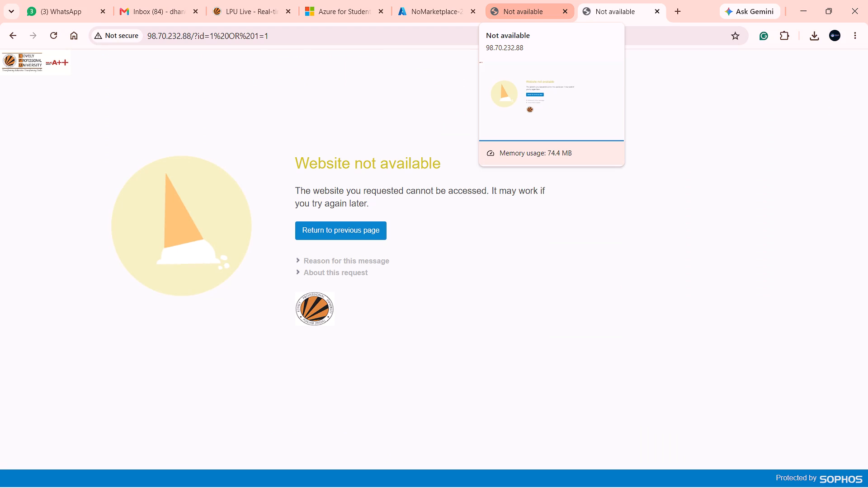
Recheck the 98.70.232.88 website page, and return to the NoMarketplace deployment overview in the Azure portal.
{"action": "left_click", "coordinate": [532, 9]}
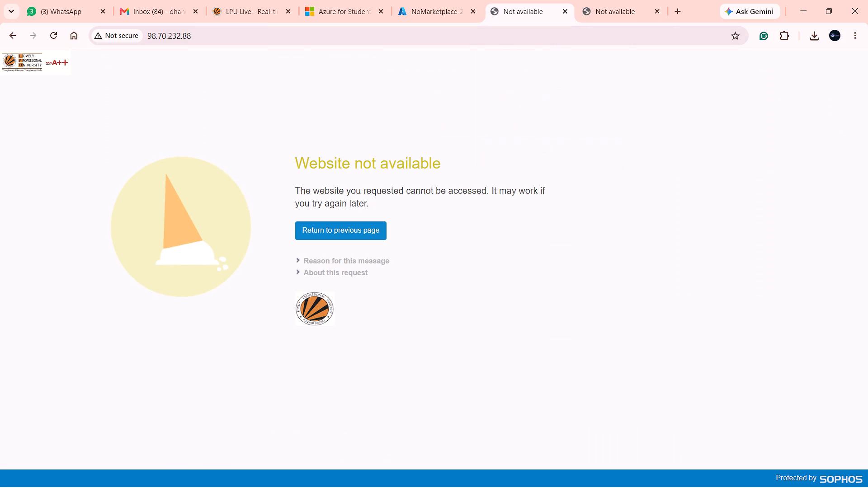
{"action": "left_click", "coordinate": [432, 0]}
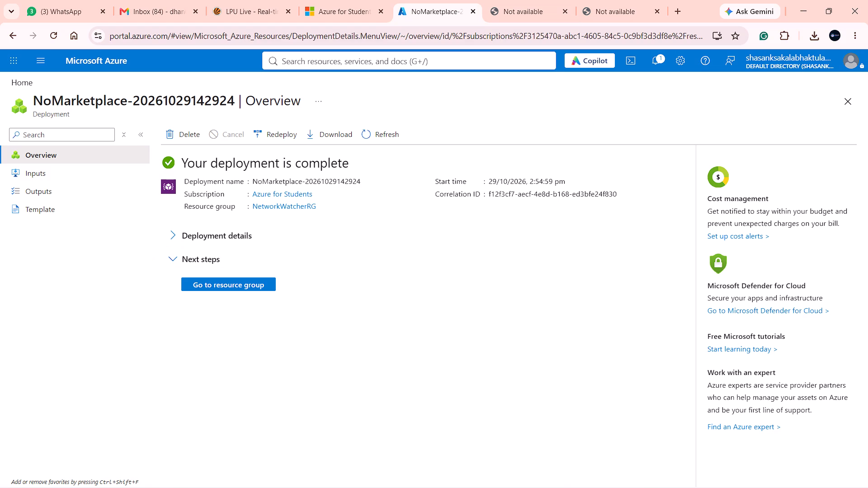
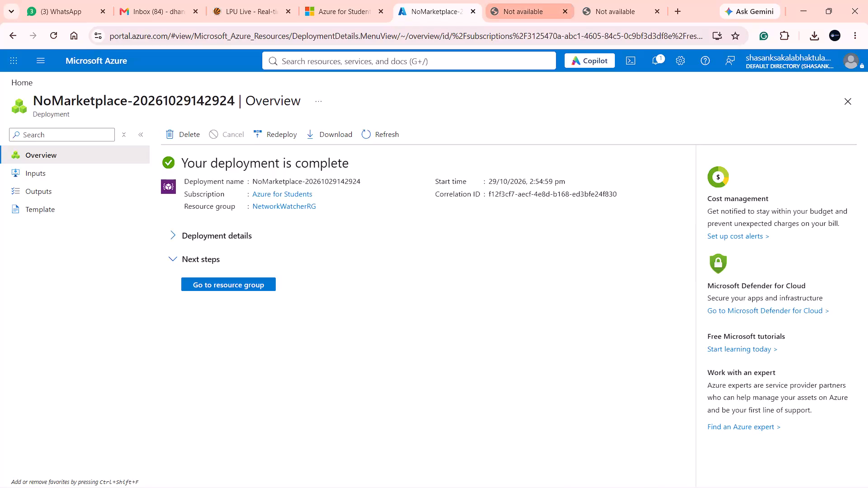
Recheck the 98.70.232.88 website page against the presentation, and return to the NoMarketplace deployment overview.
{"action": "left_click", "coordinate": [521, 0]}
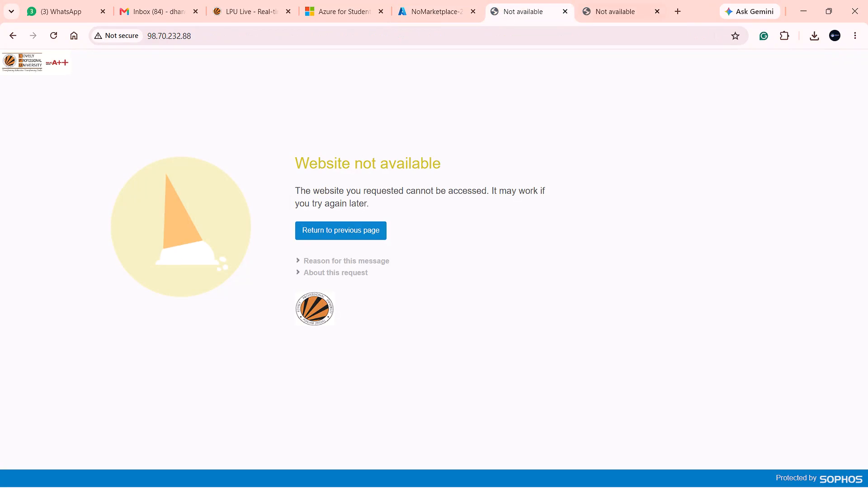
{"action": "left_click", "coordinate": [618, 21]}
{"action": "left_click", "coordinate": [520, 0]}
{"action": "left_click", "coordinate": [614, 3]}
{"action": "left_click", "coordinate": [546, 0]}
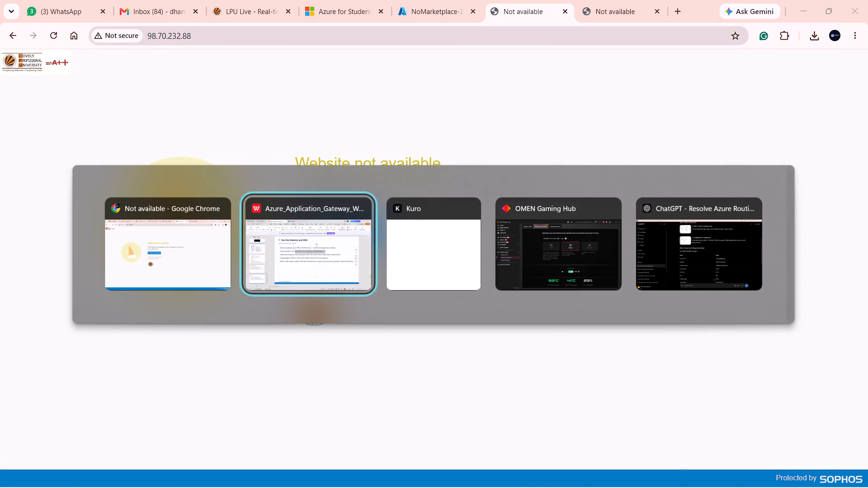
{"action": "left_click", "coordinate": [447, 213]}
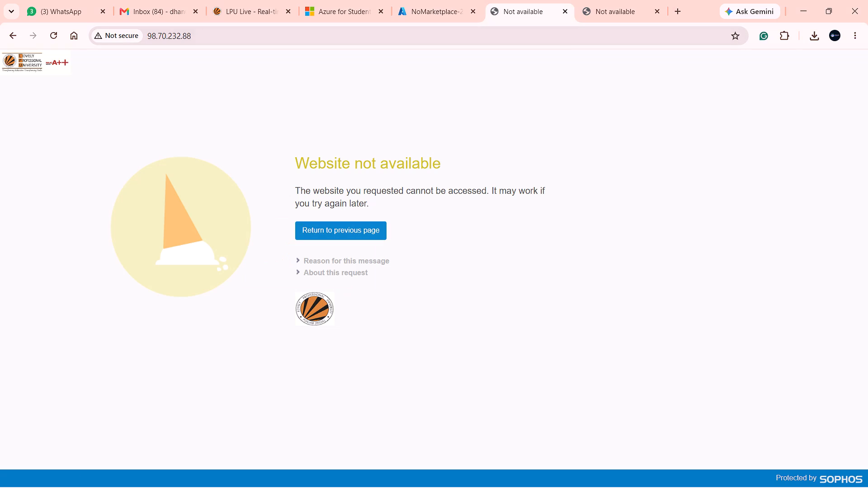
{"action": "left_click", "coordinate": [440, 2]}
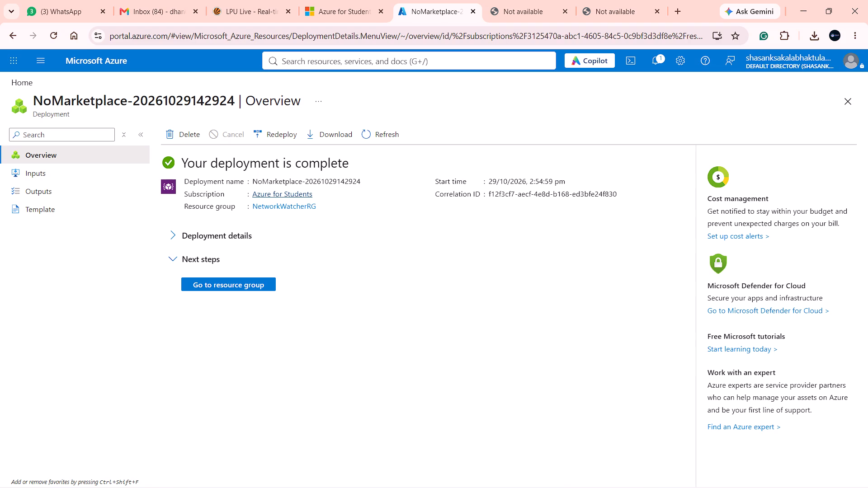
{"action": "scroll", "coordinate": [315, 256], "scroll_direction": "right", "scroll_amount": 1}
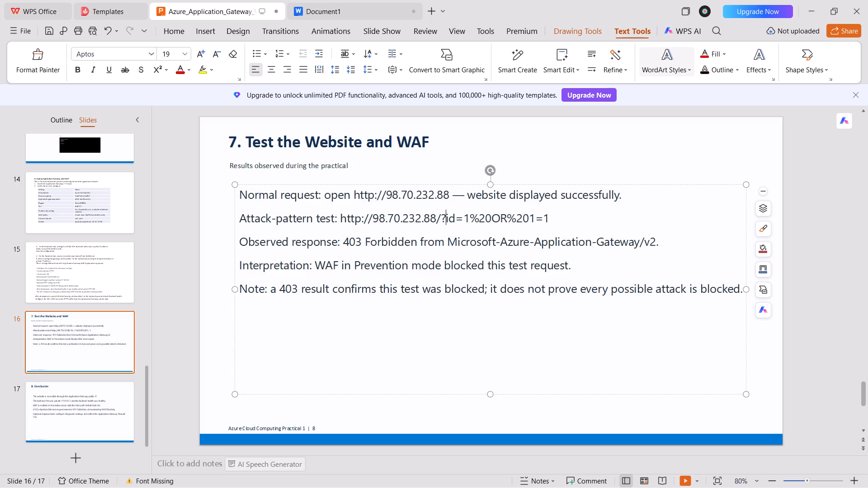
Review presentation slides 14 to 17 in WPS Office, covering gateway deployment, routing configuration, WAF testing and the conclusion.
{"action": "left_click", "coordinate": [204, 206]}
{"action": "key", "text": "Left"}
{"action": "key", "text": "Left"}
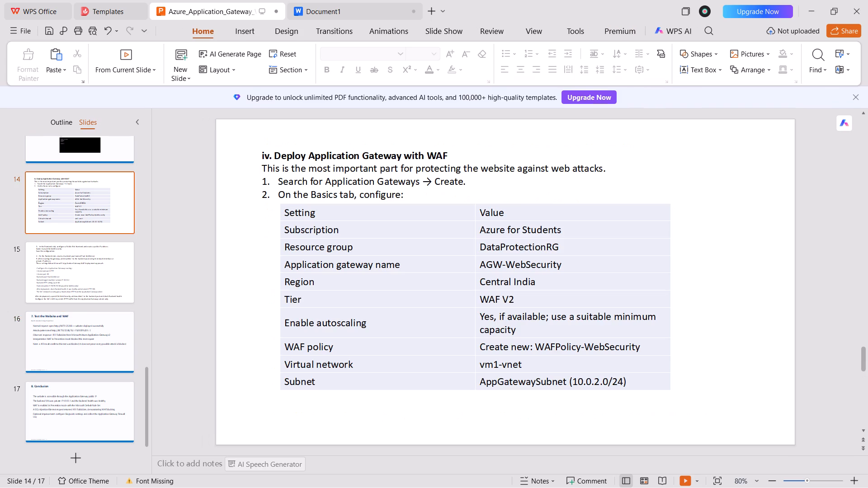
{"action": "key", "text": "Right"}
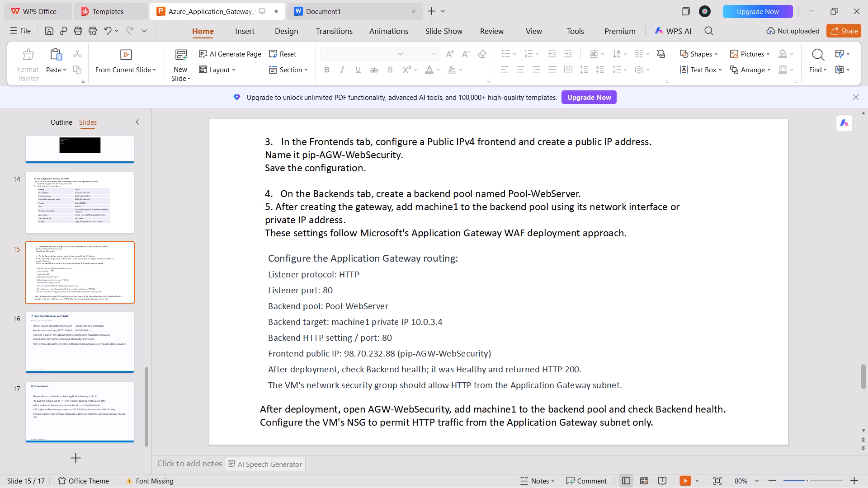
{"action": "key", "text": "Right"}
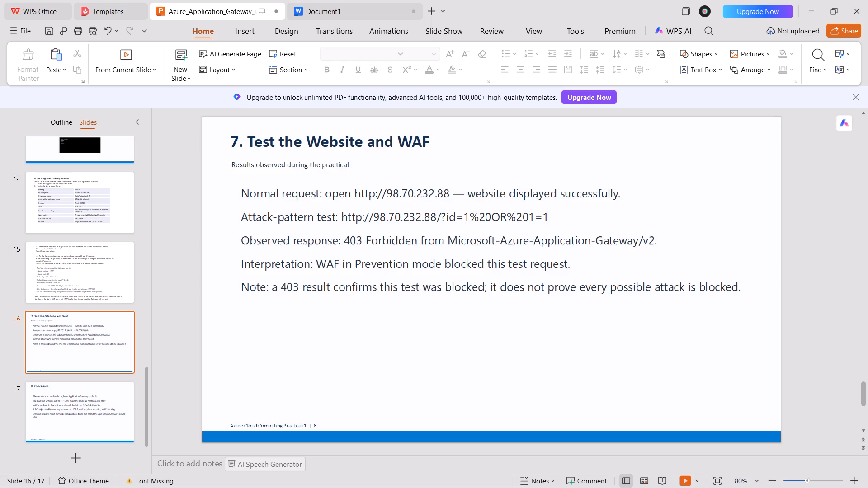
{"action": "key", "text": "Right"}
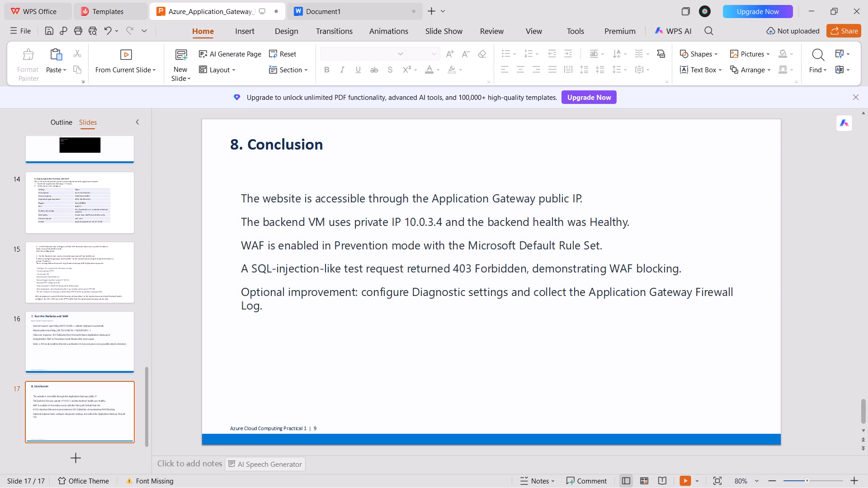
{"action": "scroll", "coordinate": [445, 267], "scroll_direction": "right", "scroll_amount": 5}
{"action": "scroll", "coordinate": [575, 265], "scroll_direction": "down", "scroll_amount": 6}
{"action": "scroll", "coordinate": [575, 265], "scroll_direction": "up", "scroll_amount": 4}
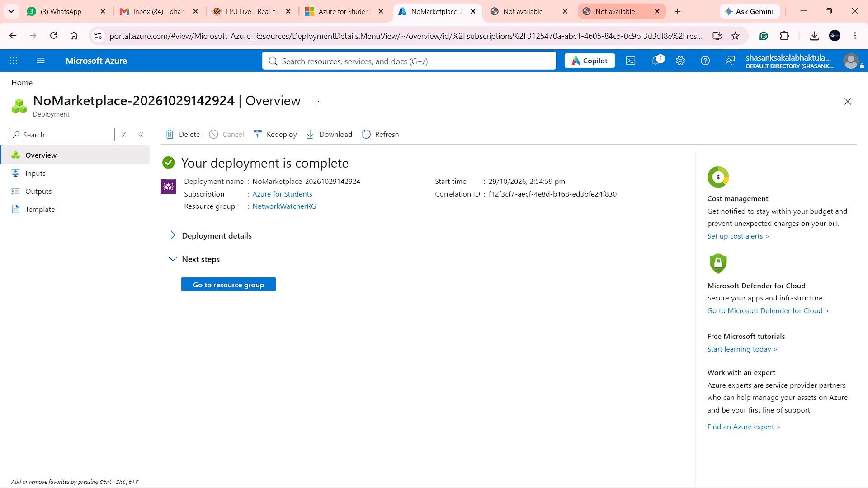
Capture a screenshot of the 98.70.232.88 page in Chrome and paste it at the end of Document1 in WPS Office.
{"action": "left_click", "coordinate": [525, 0]}
{"action": "key", "text": "Print"}
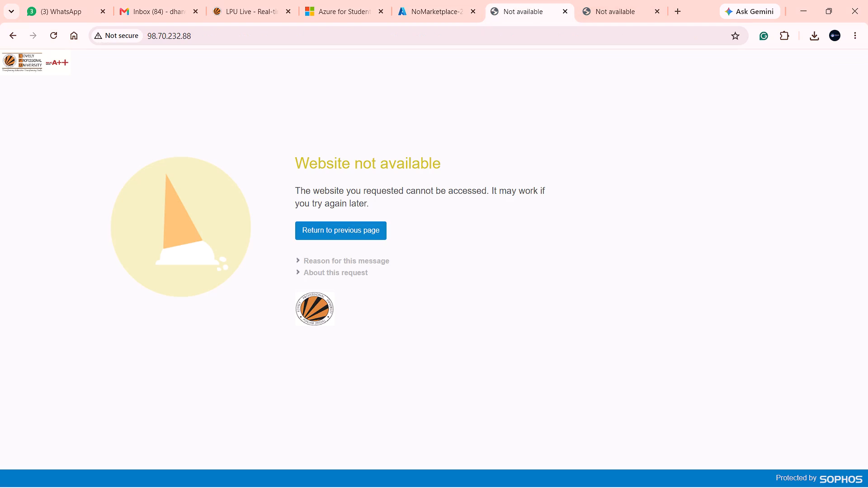
{"action": "left_click_drag", "start_coordinate": [0, 20], "coordinate": [863, 487]}
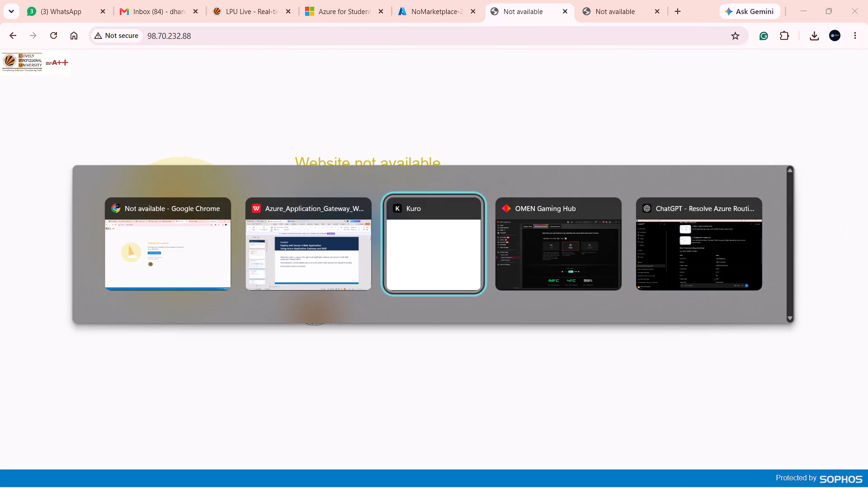
{"action": "left_click", "coordinate": [339, 0]}
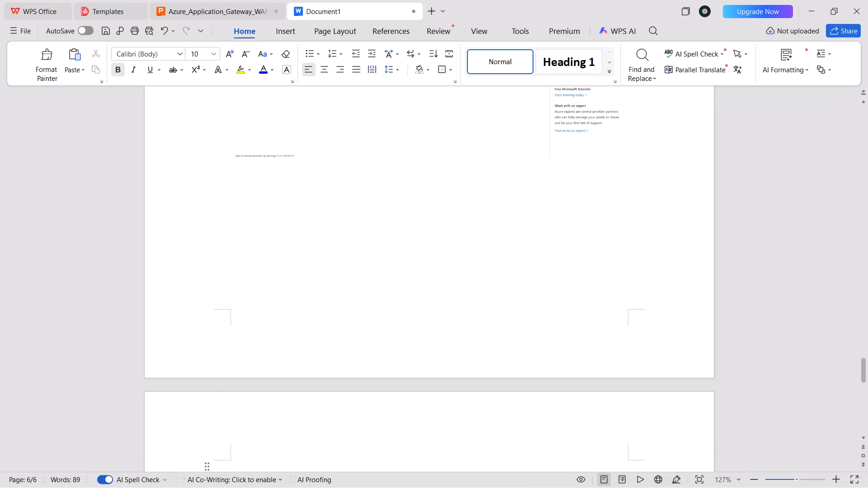
{"action": "key", "text": "ctrl+v"}
Save the document to the WPS Drive My Cloud folder as a Word document named "PRACTICAL int".
{"action": "scroll", "coordinate": [355, 197], "scroll_direction": "up", "scroll_amount": 8}
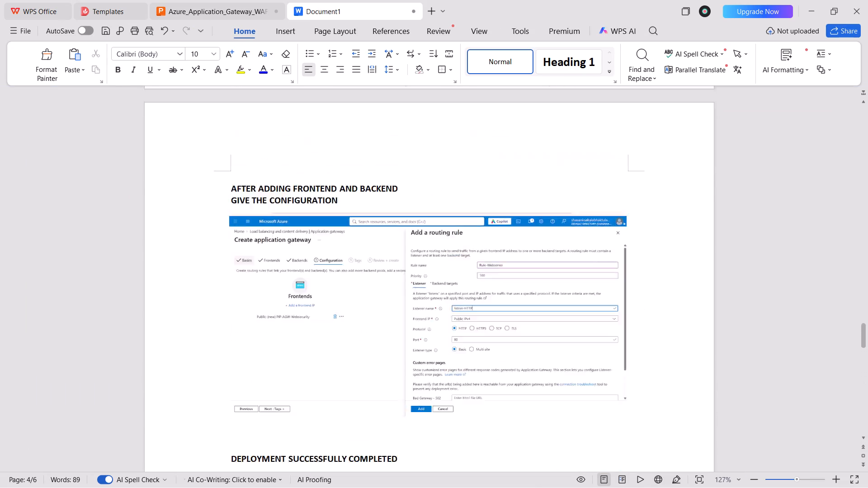
{"action": "scroll", "coordinate": [355, 197], "scroll_direction": "up", "scroll_amount": 16}
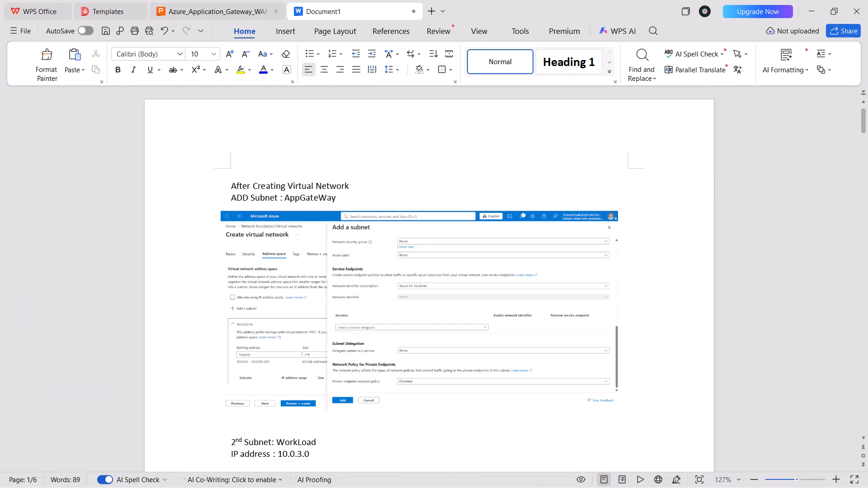
{"action": "left_click", "coordinate": [24, 32]}
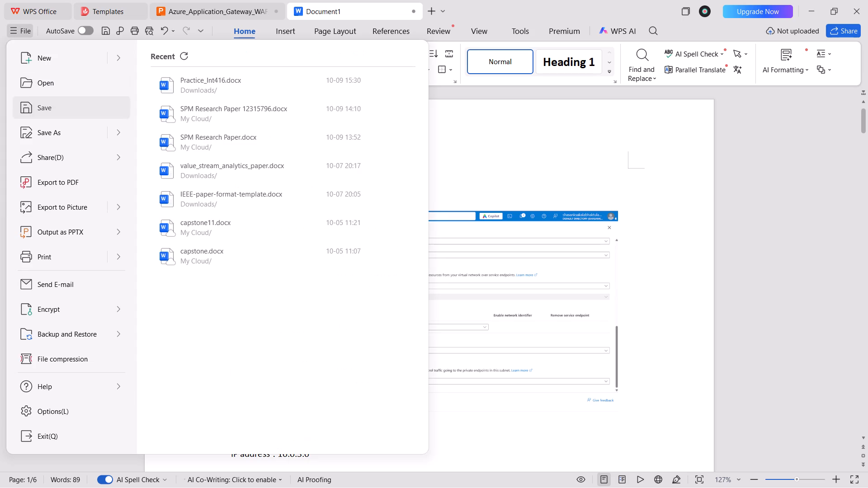
{"action": "left_click", "coordinate": [96, 139]}
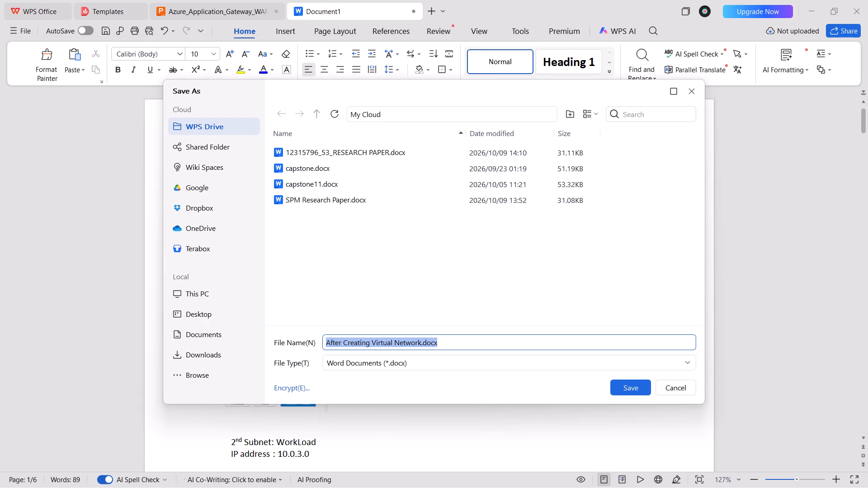
{"action": "left_click", "coordinate": [479, 366]}
{"action": "key", "text": "BackSpace"}
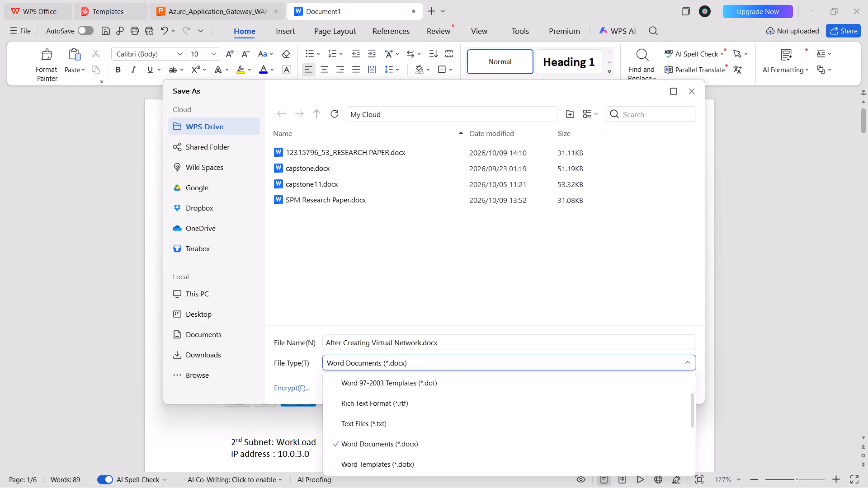
{"action": "left_click", "coordinate": [453, 344]}
{"action": "key", "text": "BackSpace"}
{"action": "key", "text": "BackSpace"}
{"action": "key", "text": "BackSpace"}
{"action": "key", "text": "BackSpace"}
{"action": "key", "text": "BackSpace"}
{"action": "key", "text": "BackSpace"}
{"action": "key", "text": "BackSpace"}
{"action": "key", "text": "BackSpace"}
{"action": "key", "text": "BackSpace"}
{"action": "key", "text": "BackSpace"}
{"action": "key", "text": "BackSpace"}
{"action": "key", "text": "BackSpace"}
{"action": "key", "text": "BackSpace"}
{"action": "key", "text": "BackSpace"}
{"action": "key", "text": "BackSpace"}
{"action": "key", "text": "BackSpace"}
{"action": "key", "text": "BackSpace"}
{"action": "key", "text": "BackSpace"}
{"action": "key", "text": "BackSpace"}
{"action": "key", "text": "BackSpace"}
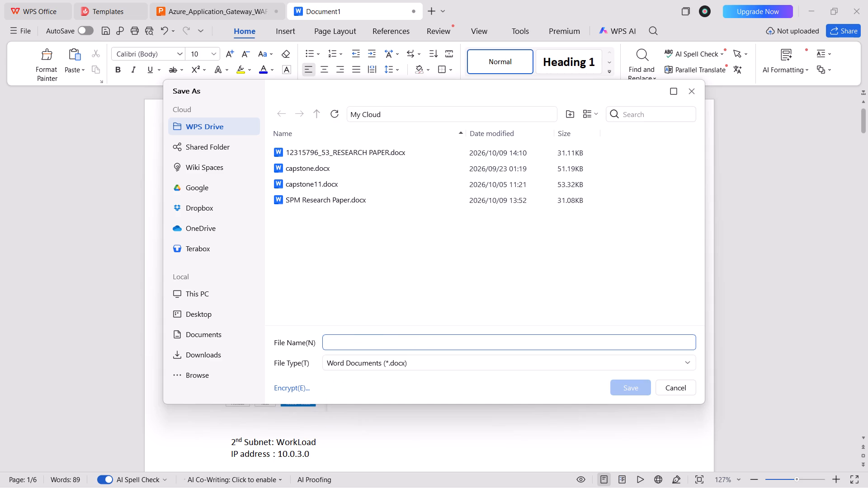
{"action": "type", "text": "pRACTICAL"}
{"action": "key", "text": "space"}
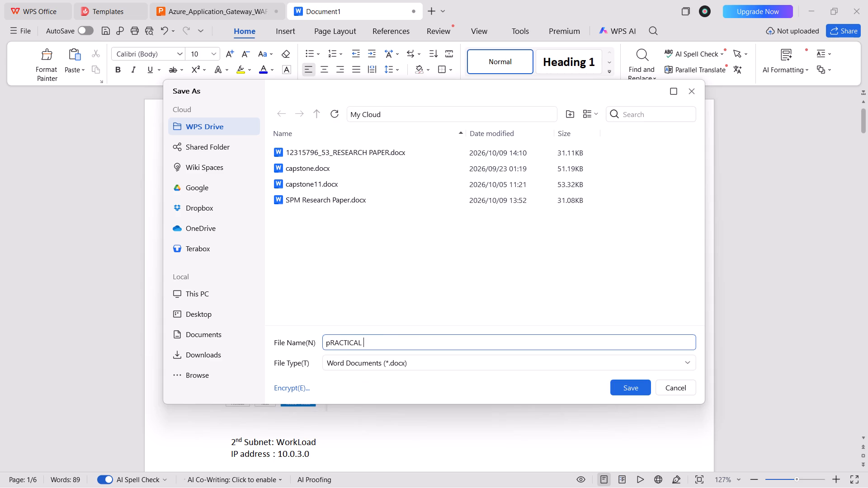
{"action": "key", "text": "BackSpace"}
{"action": "key", "text": "BackSpace"}
{"action": "key", "text": "BackSpace"}
{"action": "key", "text": "BackSpace"}
{"action": "key", "text": "BackSpace"}
{"action": "key", "text": "BackSpace"}
{"action": "key", "text": "BackSpace"}
{"action": "key", "text": "BackSpace"}
{"action": "key", "text": "BackSpace"}
{"action": "key", "text": "BackSpace"}
{"action": "key", "text": "BackSpace"}
{"action": "key", "text": "BackSpace"}
{"action": "key", "text": "BackSpace"}
{"action": "key", "text": "BackSpace"}
{"action": "key", "text": "BackSpace"}
{"action": "key", "text": "BackSpace"}
{"action": "key", "text": "BackSpace"}
{"action": "type", "text": "PRACTICAL"}
{"action": "key", "text": "space"}
{"action": "type", "text": "int"}
{"action": "left_click", "coordinate": [624, 379]}
{"action": "left_click", "coordinate": [627, 388]}
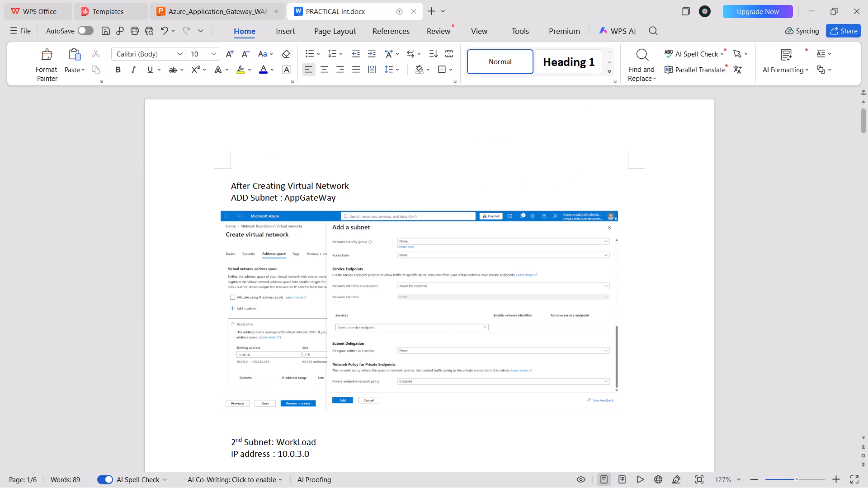
Close WPS Office, discarding the changes to the Azure_Application_Gateway_WAF_Corrected_2.pptx presentation.
{"action": "left_click", "coordinate": [867, 0]}
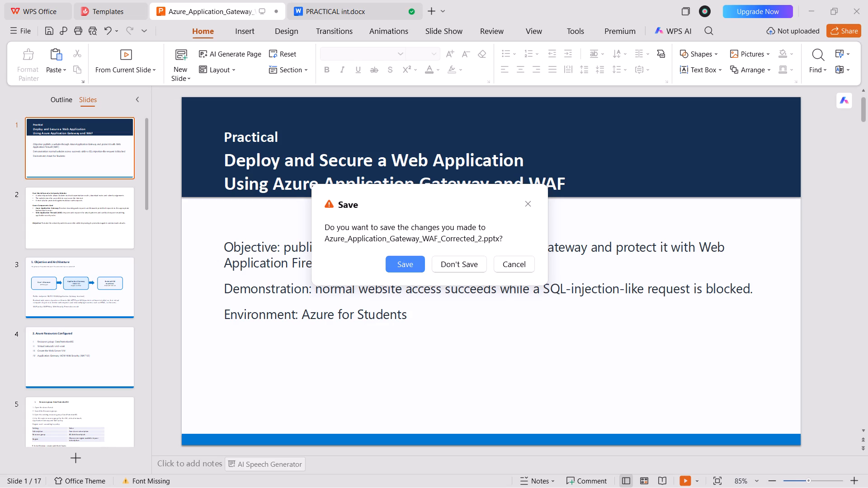
{"action": "left_click", "coordinate": [473, 263]}
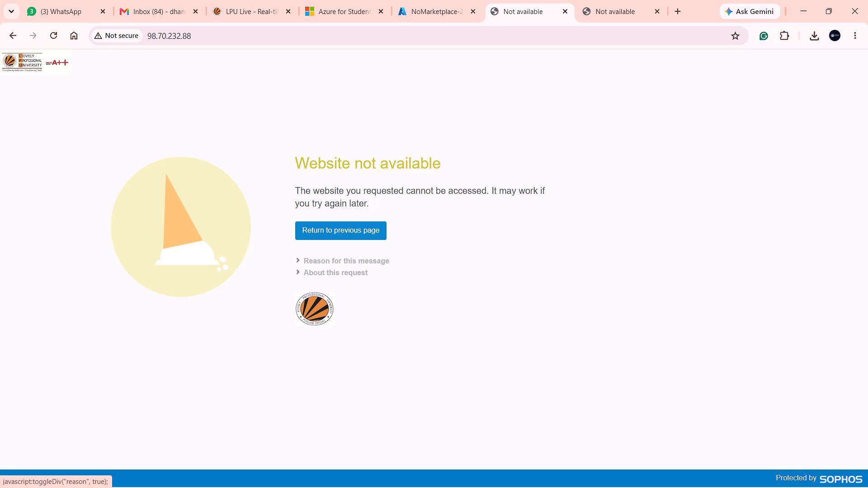
Return to the Azure portal in Chrome, search for "resource" and open the Resource groups list.
{"action": "left_click", "coordinate": [465, 6]}
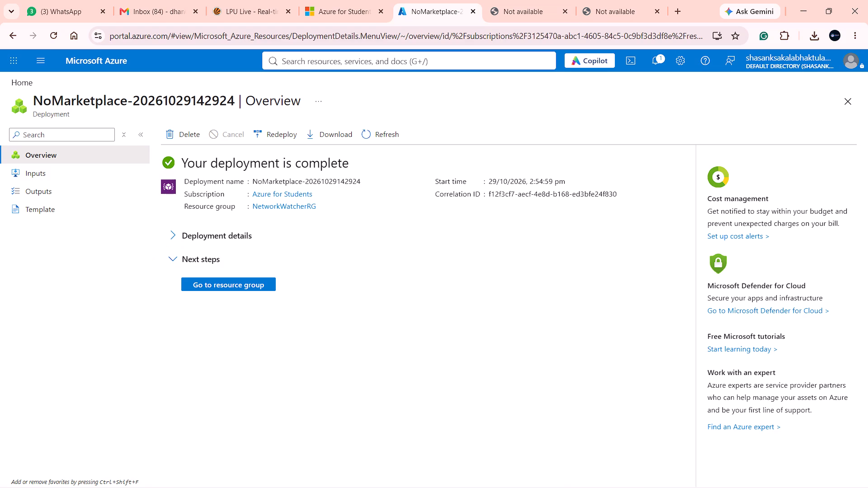
{"action": "left_click", "coordinate": [346, 56]}
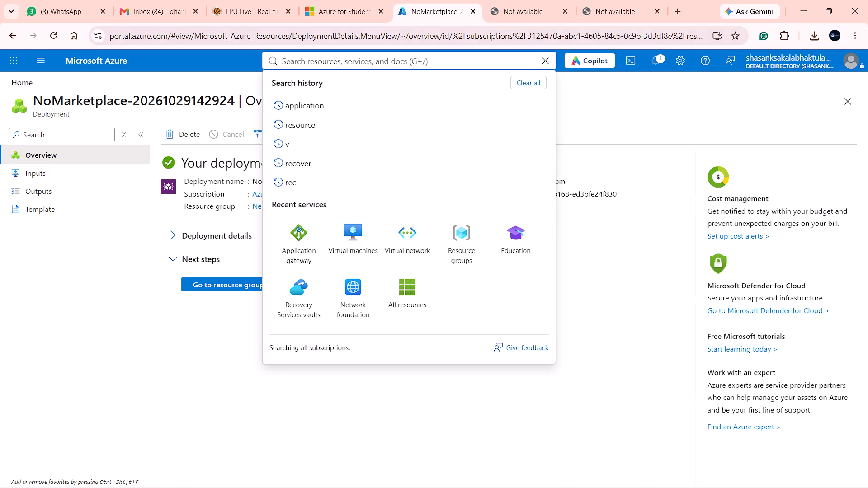
{"action": "left_click", "coordinate": [314, 120]}
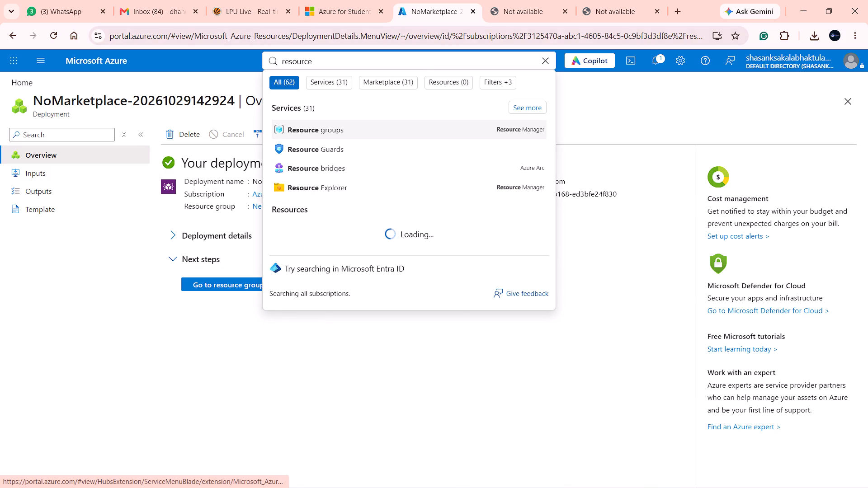
{"action": "left_click", "coordinate": [333, 124]}
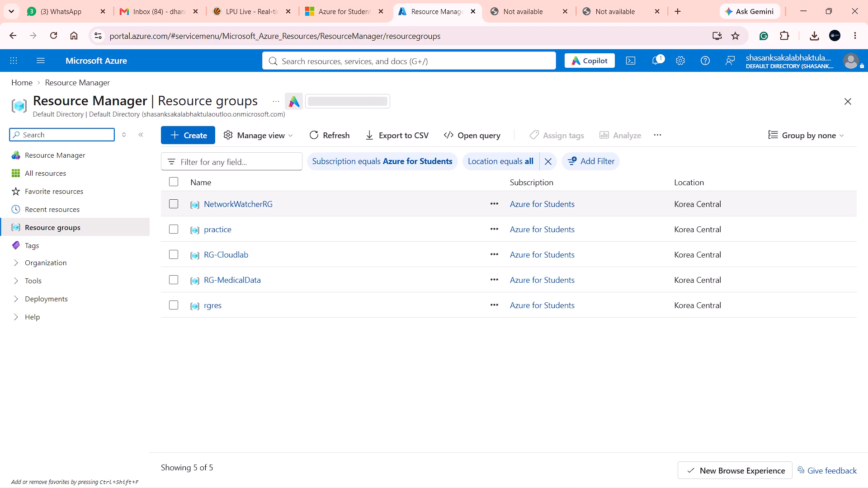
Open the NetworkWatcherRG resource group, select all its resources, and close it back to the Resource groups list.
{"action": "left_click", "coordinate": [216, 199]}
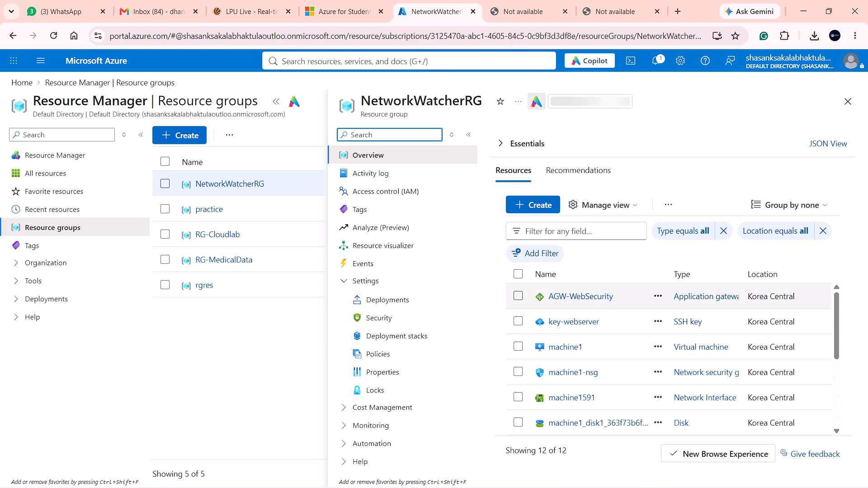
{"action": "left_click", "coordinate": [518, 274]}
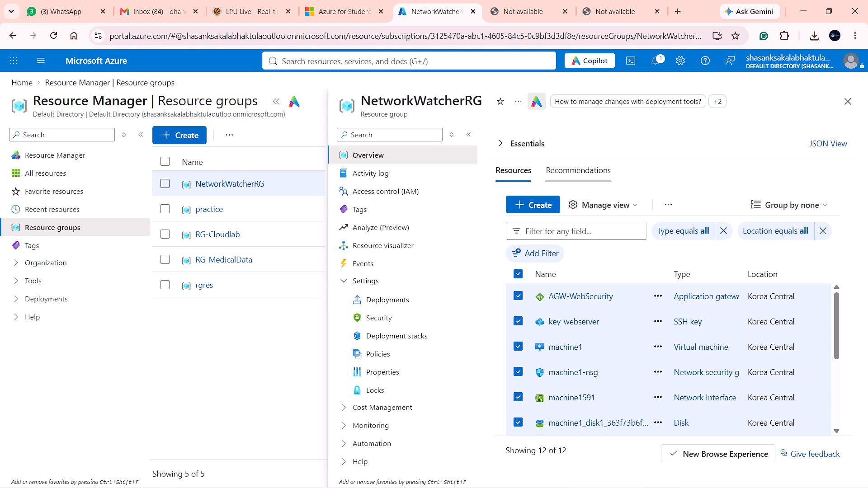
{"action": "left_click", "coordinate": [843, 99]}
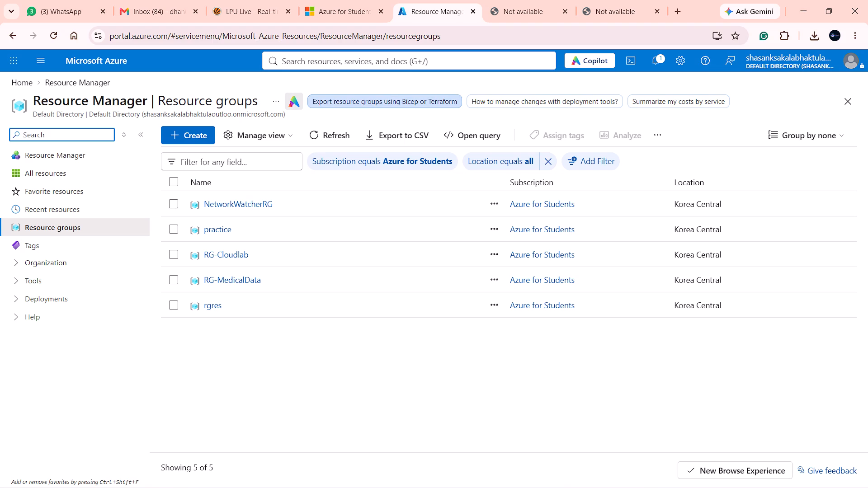
Close the Resource groups list to the portal home page and review the recent resources there.
{"action": "left_click", "coordinate": [450, 63]}
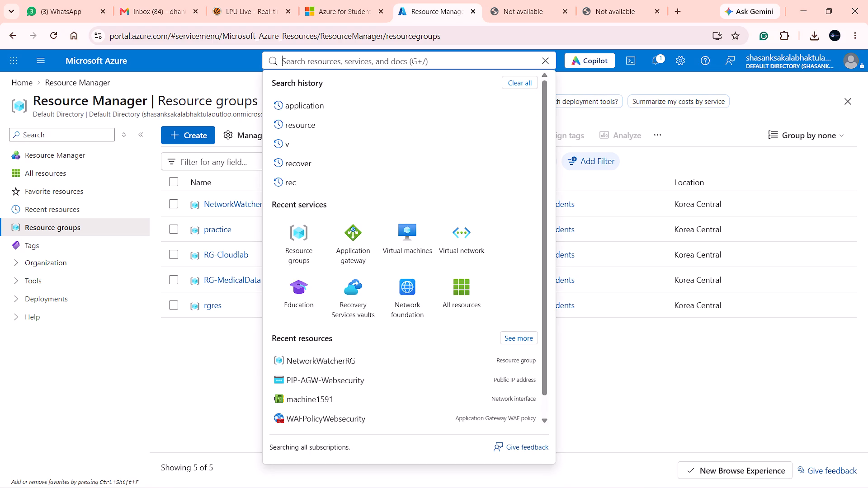
{"action": "left_click", "coordinate": [840, 104]}
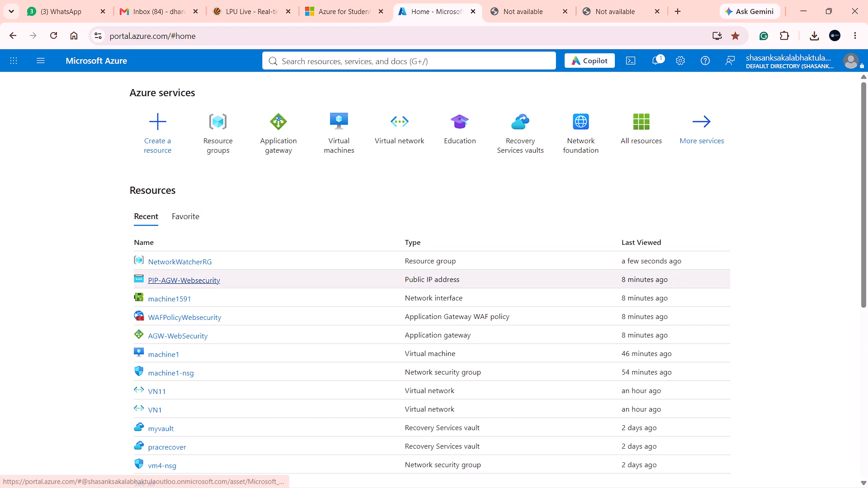
{"action": "scroll", "coordinate": [181, 348], "scroll_direction": "down", "scroll_amount": 2}
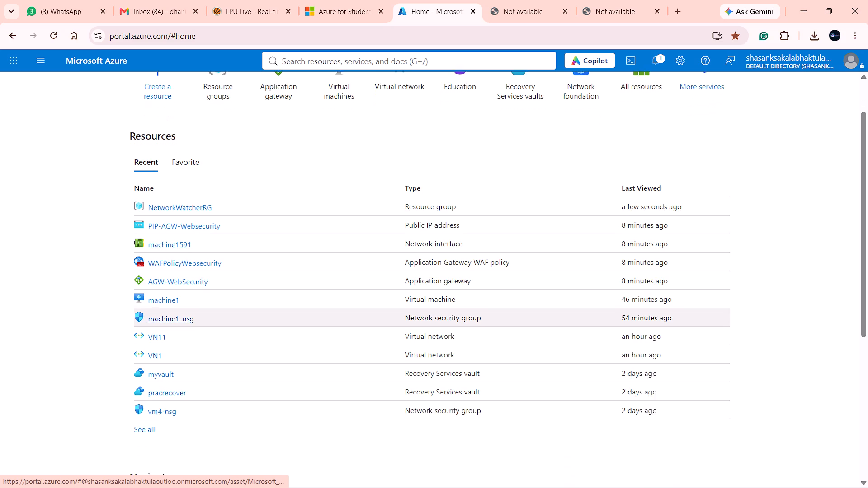
{"action": "scroll", "coordinate": [181, 348], "scroll_direction": "down", "scroll_amount": 2}
{"action": "scroll", "coordinate": [181, 348], "scroll_direction": "up", "scroll_amount": 4}
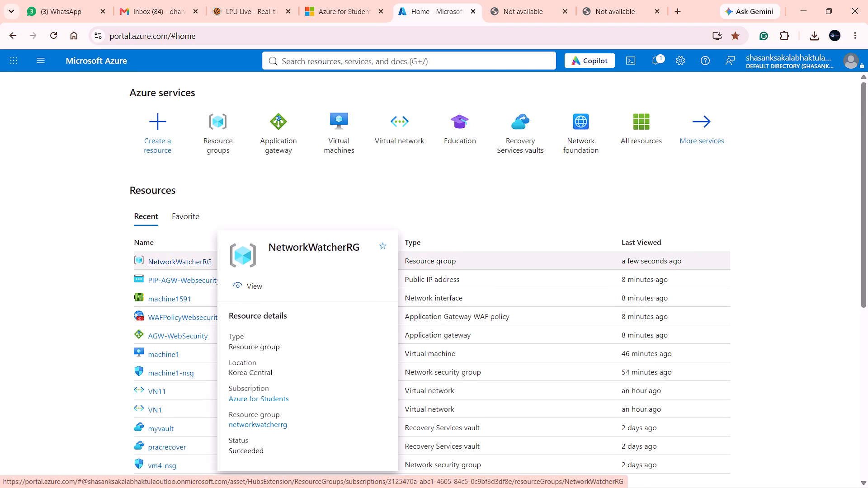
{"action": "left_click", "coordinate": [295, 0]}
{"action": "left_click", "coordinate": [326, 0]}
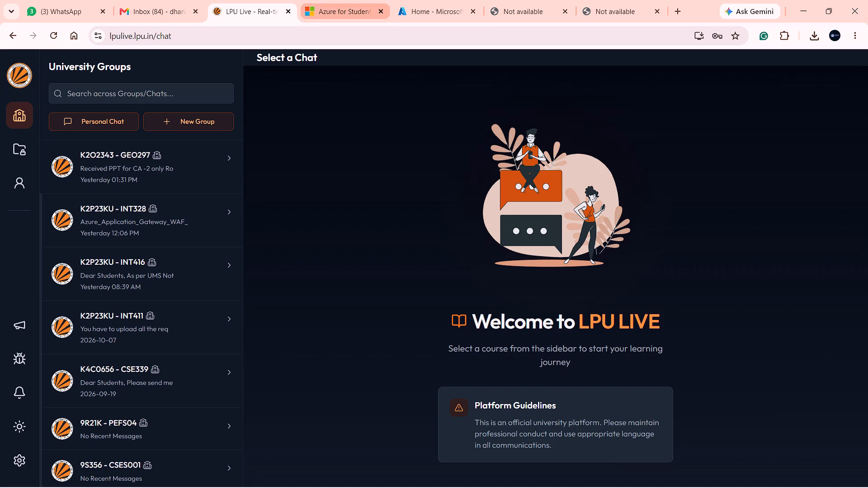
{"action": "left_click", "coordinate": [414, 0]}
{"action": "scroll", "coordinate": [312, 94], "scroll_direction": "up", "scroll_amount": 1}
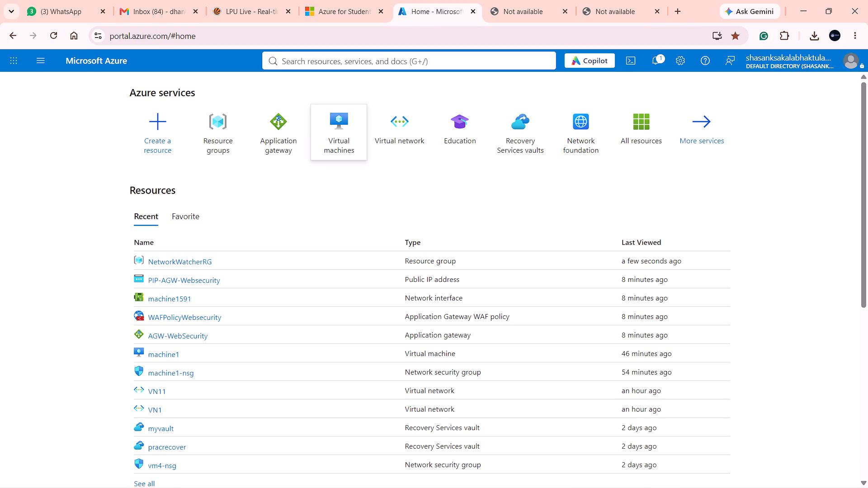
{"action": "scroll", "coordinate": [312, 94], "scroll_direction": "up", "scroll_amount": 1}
Open the AGW-WebSecurity application gateway and examine its access control (IAM) page.
{"action": "left_click", "coordinate": [294, 125]}
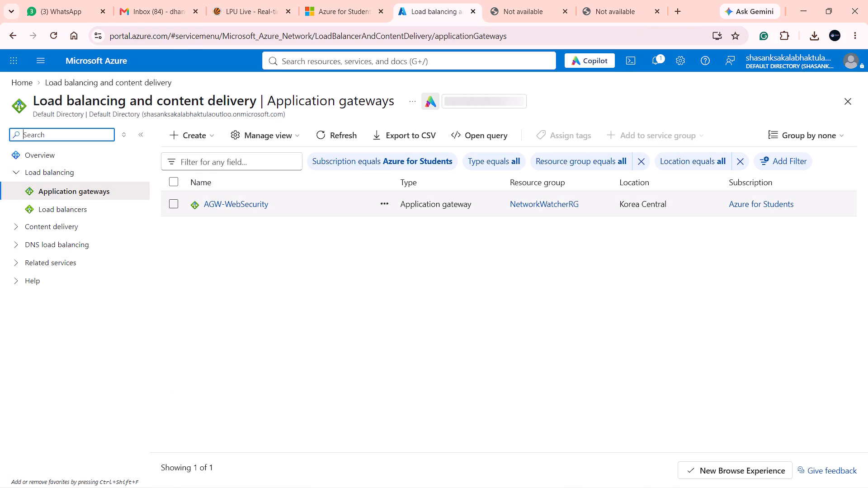
{"action": "left_click", "coordinate": [237, 202]}
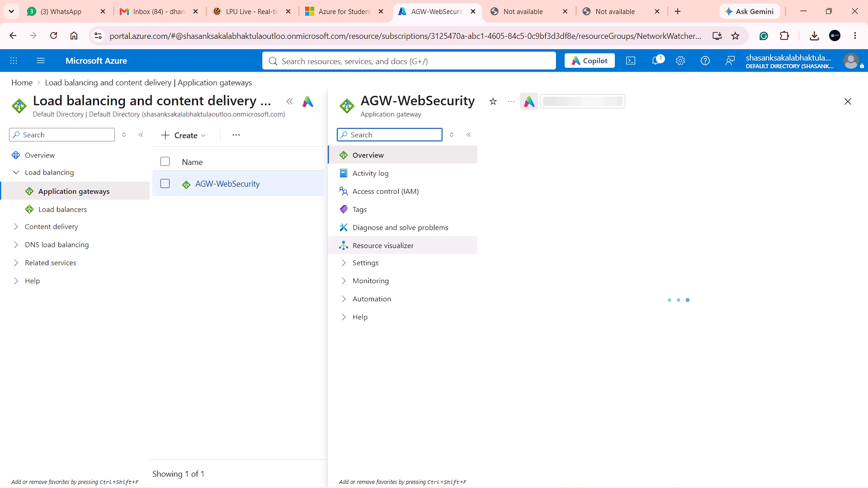
{"action": "left_click", "coordinate": [390, 181]}
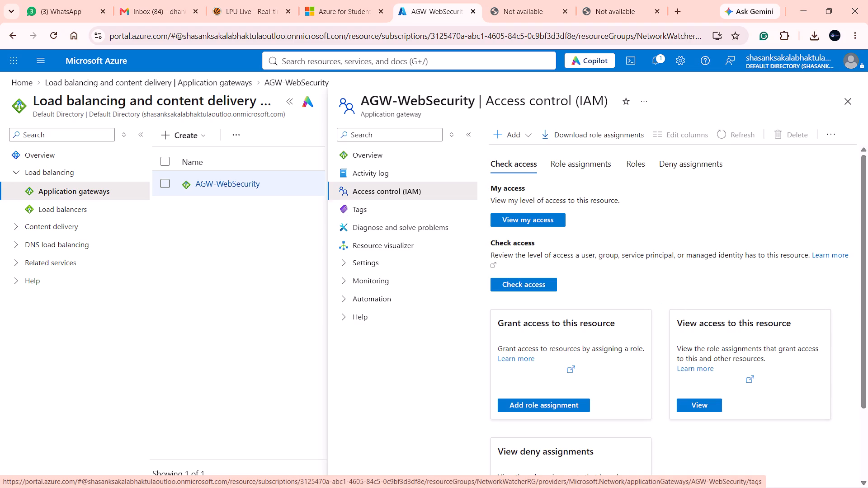
{"action": "scroll", "coordinate": [566, 291], "scroll_direction": "down", "scroll_amount": 4}
{"action": "scroll", "coordinate": [566, 291], "scroll_direction": "up", "scroll_amount": 3}
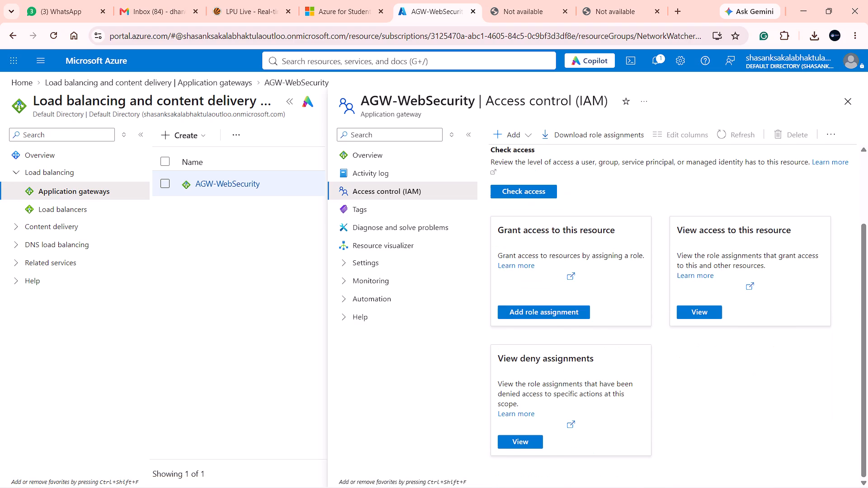
{"action": "scroll", "coordinate": [566, 291], "scroll_direction": "up", "scroll_amount": 4}
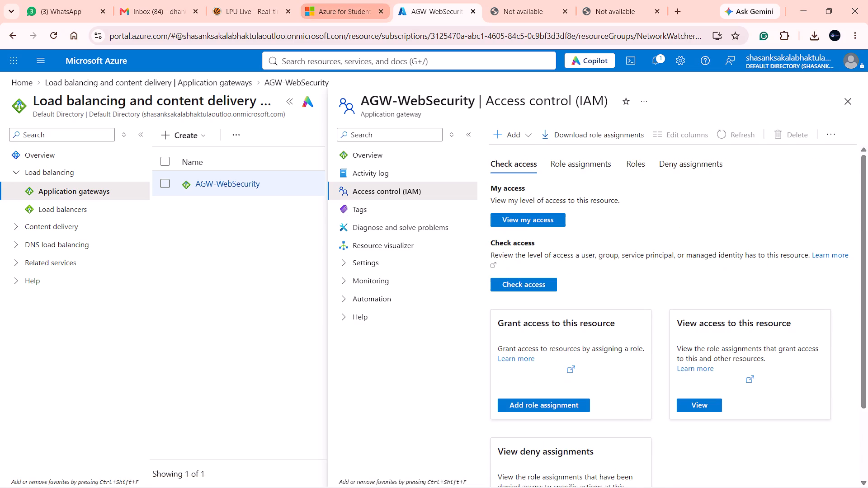
Reopen Resource groups through the recent "resource" search, open NetworkWatcherRG and select all its resources.
{"action": "left_click", "coordinate": [434, 61]}
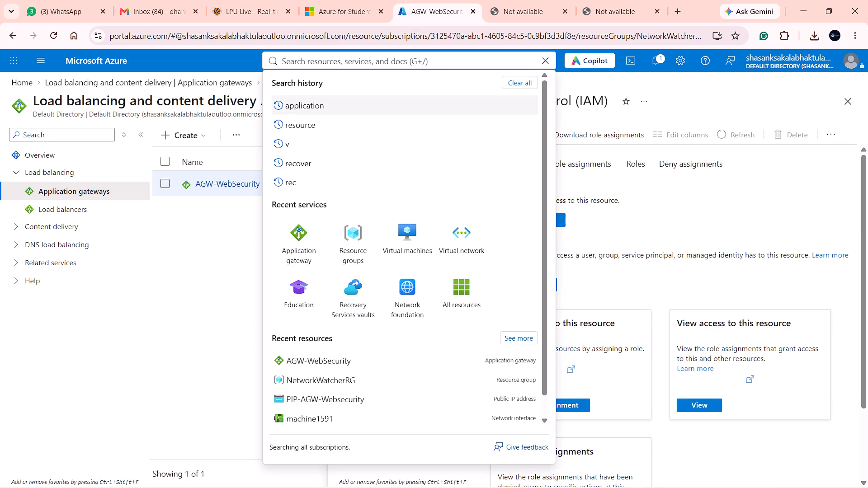
{"action": "left_click", "coordinate": [326, 119]}
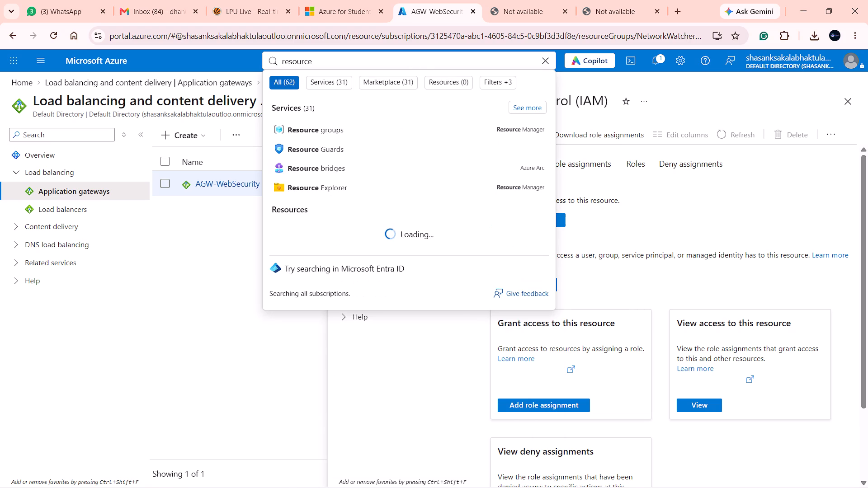
{"action": "left_click", "coordinate": [310, 135]}
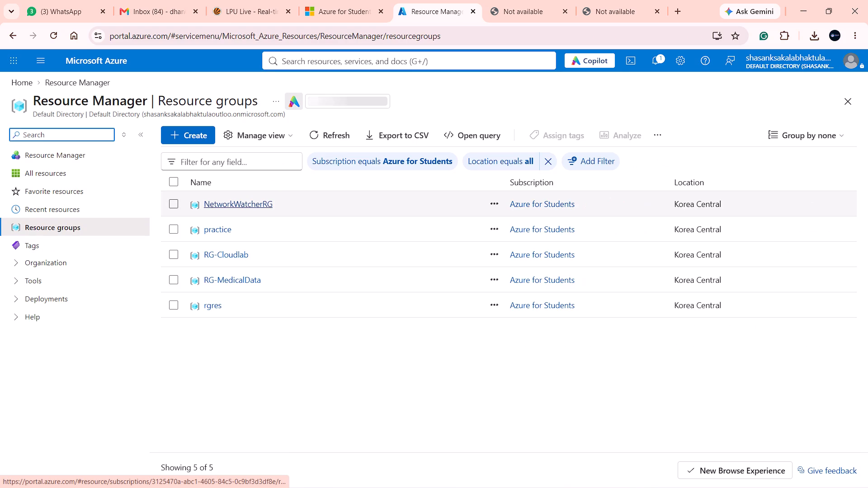
{"action": "left_click", "coordinate": [221, 204]}
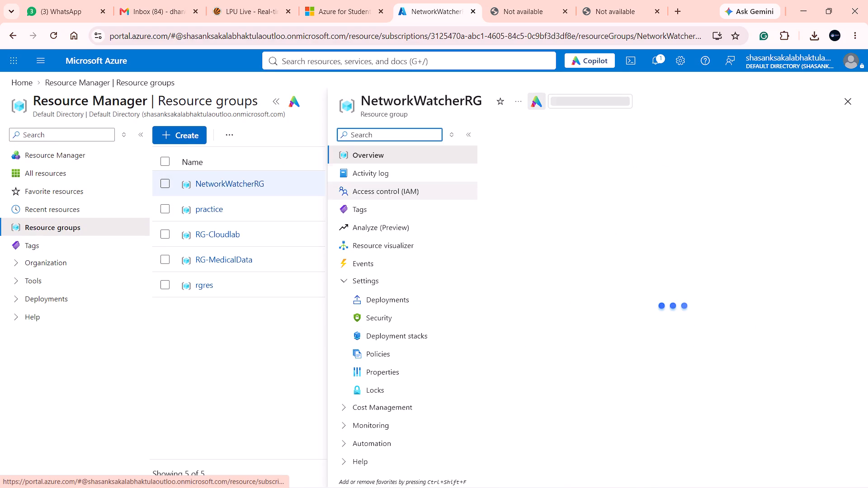
{"action": "left_click", "coordinate": [520, 272]}
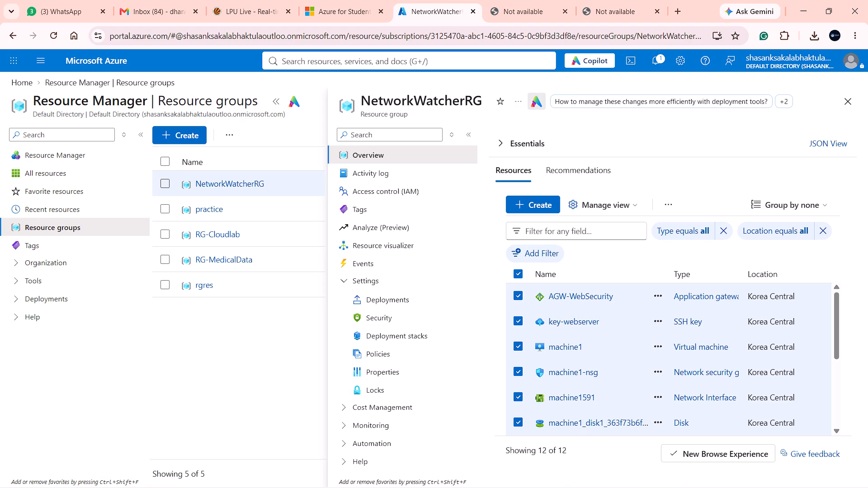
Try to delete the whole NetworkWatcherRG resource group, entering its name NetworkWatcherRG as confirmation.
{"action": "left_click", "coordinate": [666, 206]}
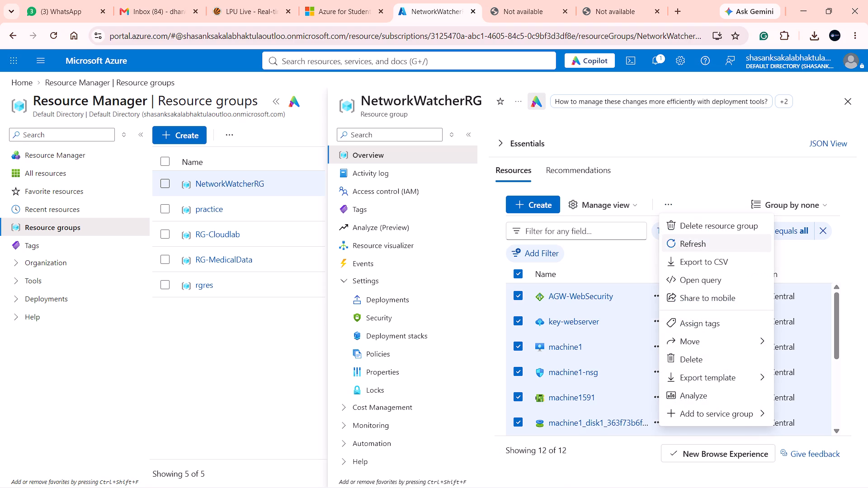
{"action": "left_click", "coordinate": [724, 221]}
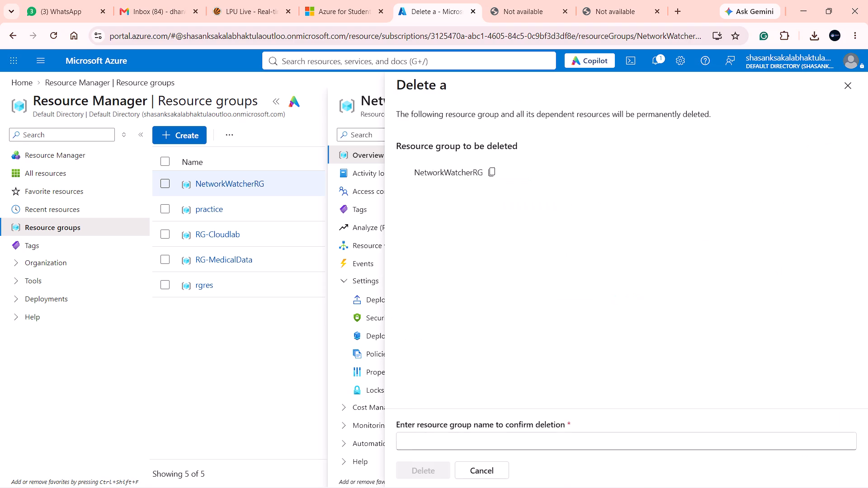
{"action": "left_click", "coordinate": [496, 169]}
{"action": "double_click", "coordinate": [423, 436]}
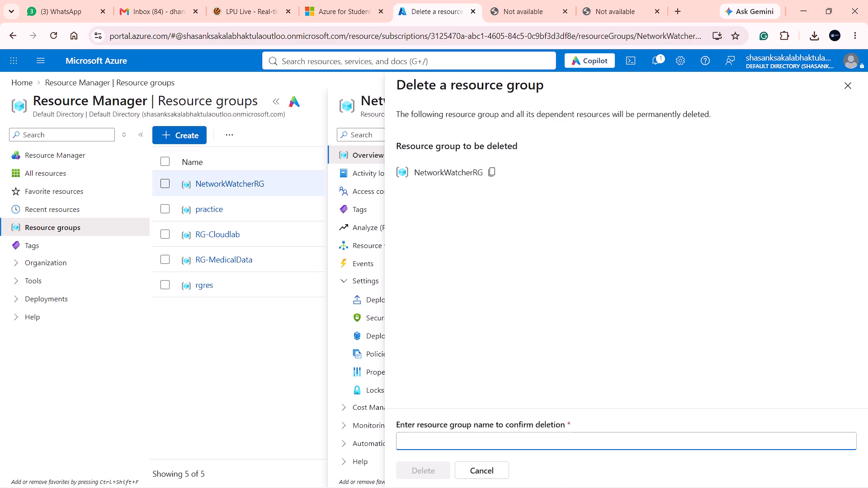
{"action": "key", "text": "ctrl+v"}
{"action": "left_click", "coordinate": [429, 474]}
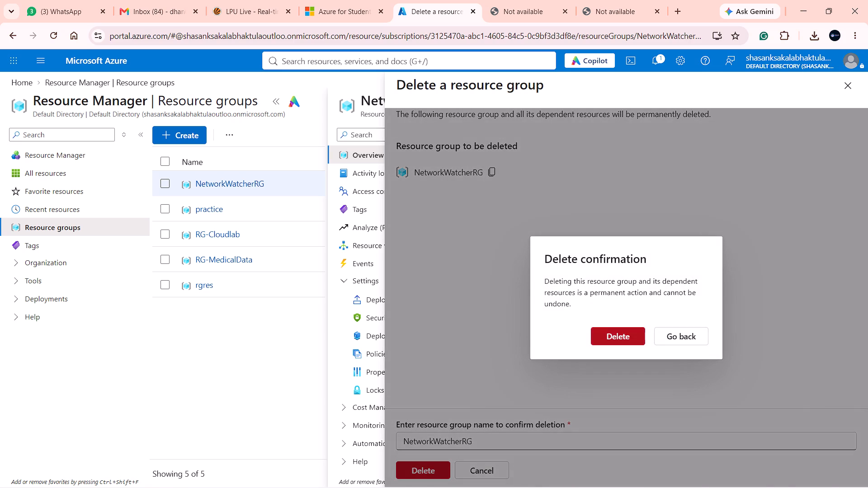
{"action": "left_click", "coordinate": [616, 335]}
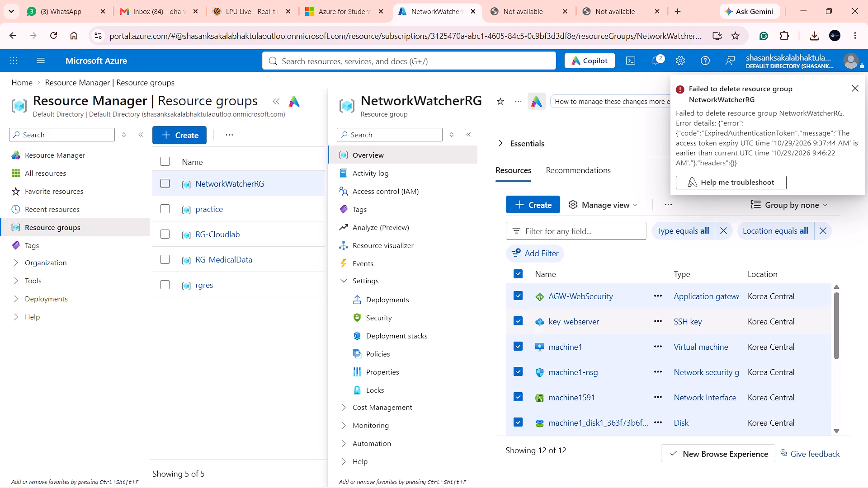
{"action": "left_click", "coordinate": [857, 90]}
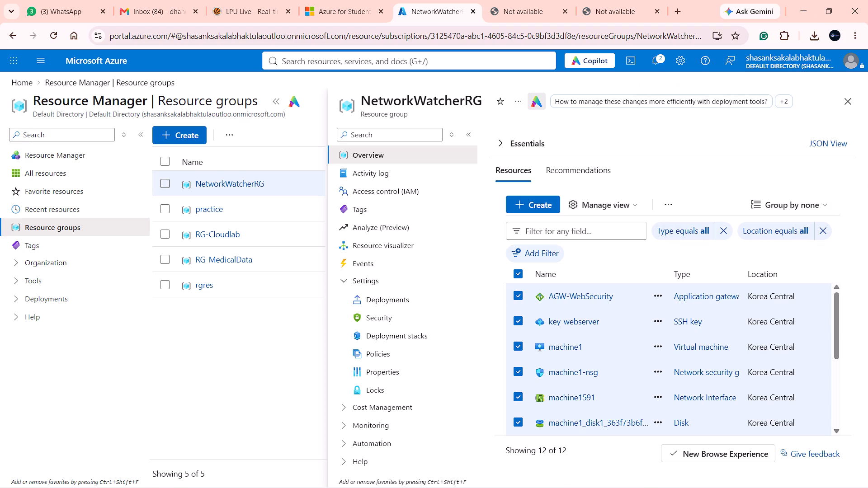
Delete all the selected resources in NetworkWatcherRG, entering "DELETE" as confirmation.
{"action": "left_click", "coordinate": [669, 209]}
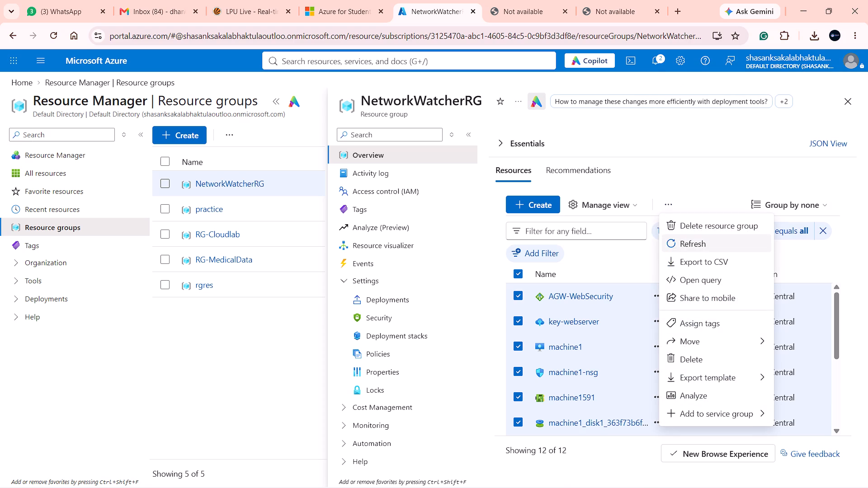
{"action": "left_click", "coordinate": [720, 360]}
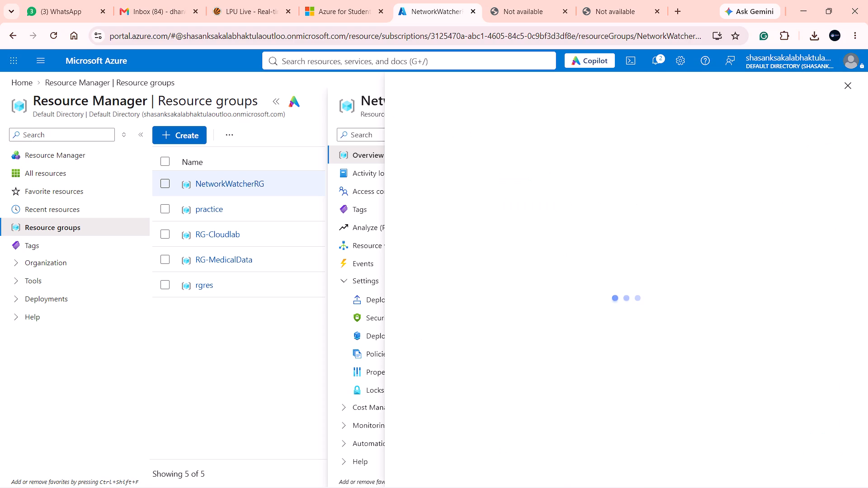
{"action": "left_click", "coordinate": [441, 441]}
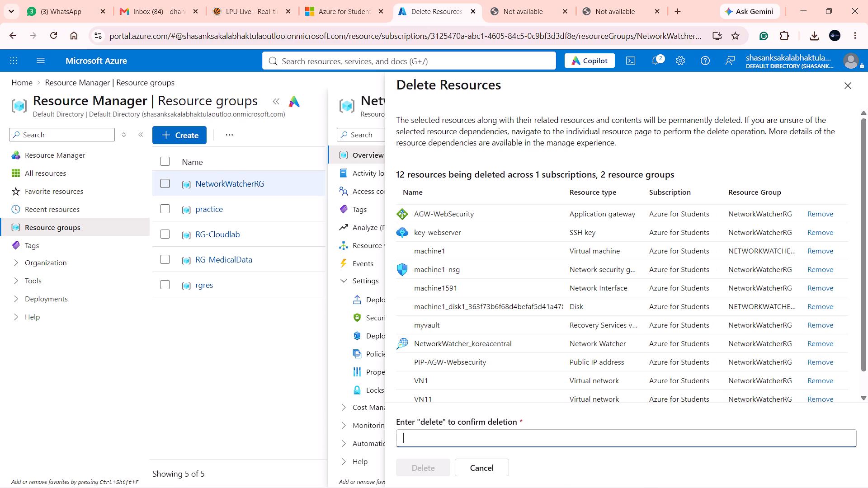
{"action": "type", "text": "DELETE"}
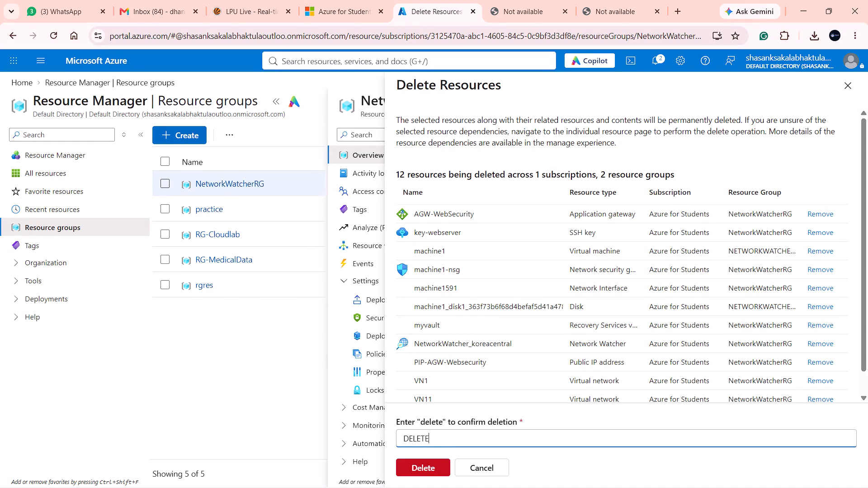
{"action": "left_click", "coordinate": [433, 459]}
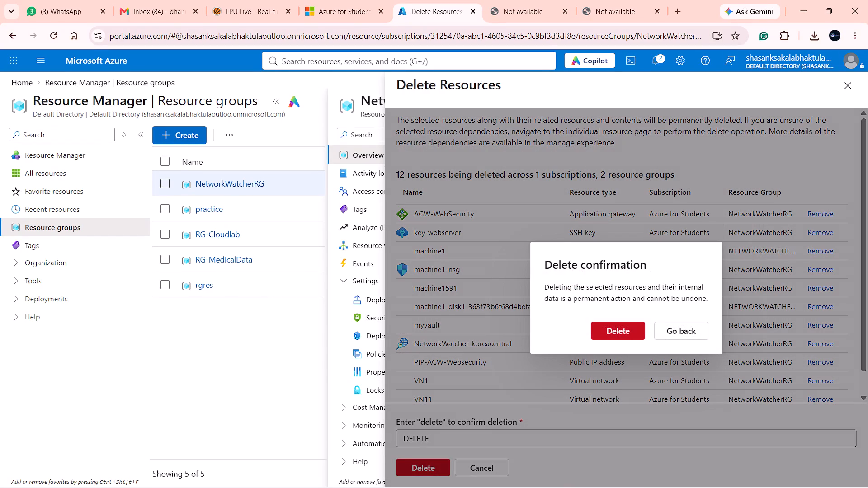
{"action": "scroll", "coordinate": [583, 367], "scroll_direction": "right", "scroll_amount": 1}
{"action": "left_click", "coordinate": [618, 328]}
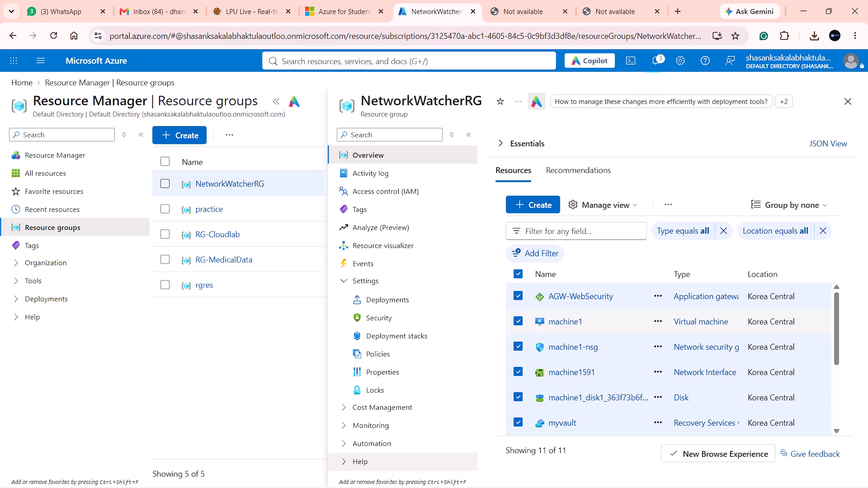
Close the NetworkWatcherRG resource group and reopen it from the Resource groups list to reload its resources.
{"action": "left_click_drag", "start_coordinate": [679, 200], "coordinate": [759, 117]}
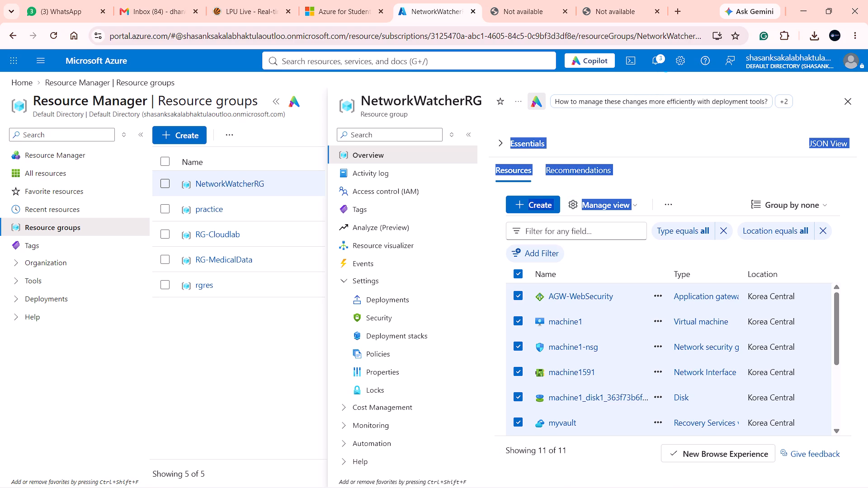
{"action": "left_click_drag", "start_coordinate": [759, 117], "coordinate": [845, 97]}
{"action": "left_click", "coordinate": [845, 100]}
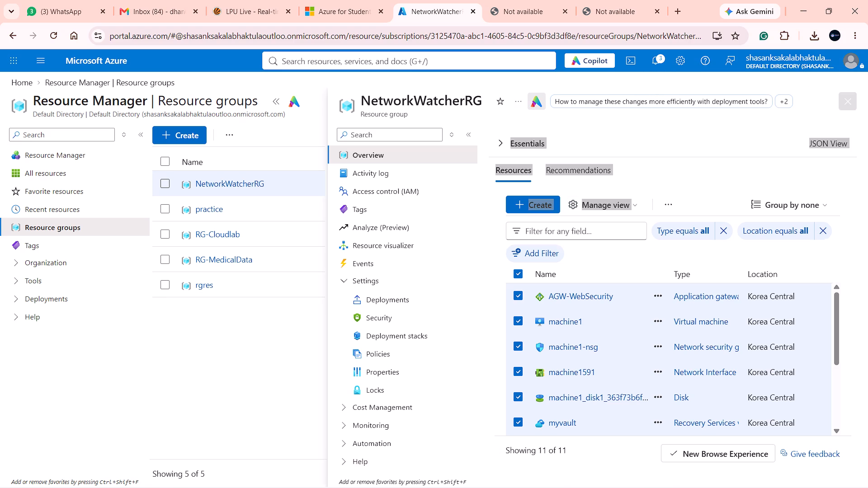
{"action": "scroll", "coordinate": [662, 118], "scroll_direction": "left", "scroll_amount": 5}
{"action": "left_click", "coordinate": [335, 131]}
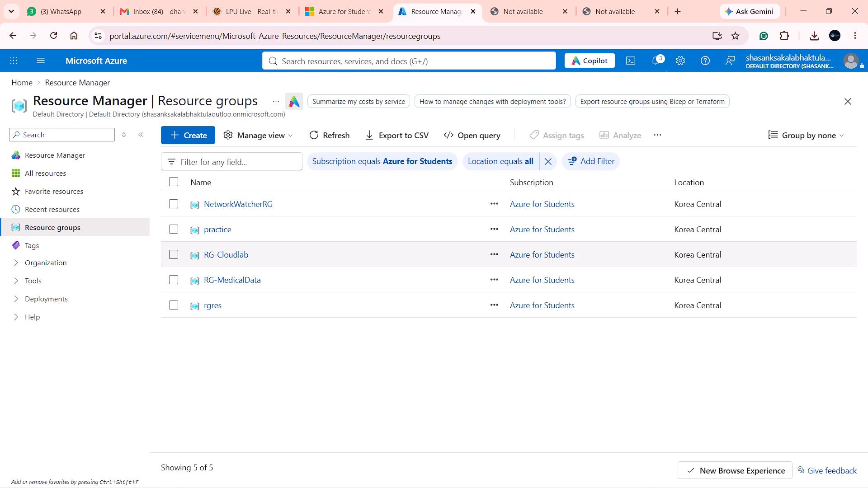
{"action": "left_click", "coordinate": [235, 201]}
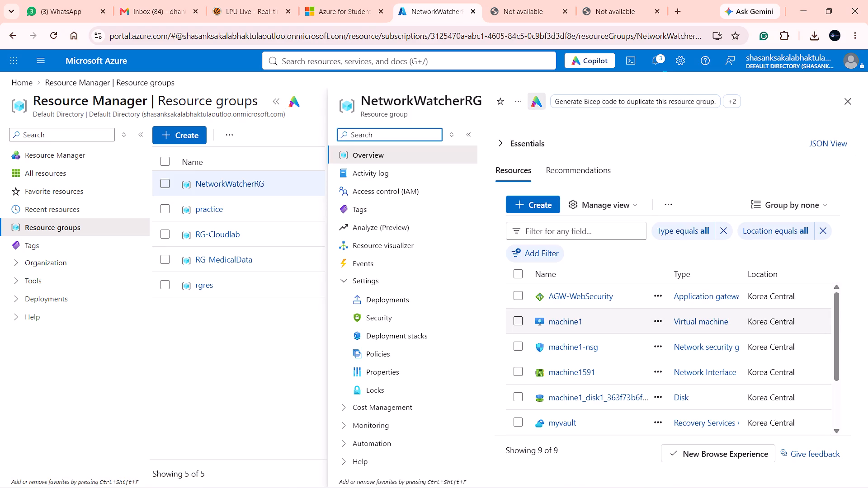
Delete the machine1 virtual machine from NetworkWatcherRG, entering "DELETE" as confirmation.
{"action": "left_click", "coordinate": [518, 315]}
{"action": "double_click", "coordinate": [667, 194]}
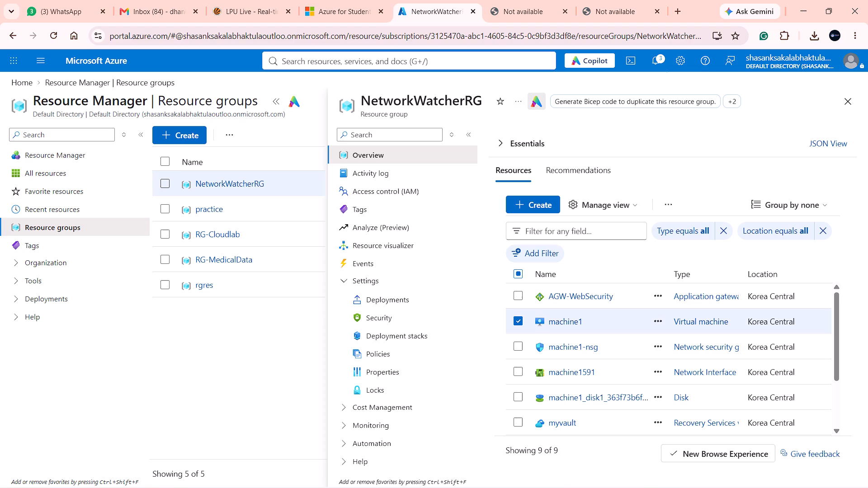
{"action": "left_click_drag", "start_coordinate": [667, 194], "coordinate": [665, 198]}
{"action": "left_click", "coordinate": [665, 198]}
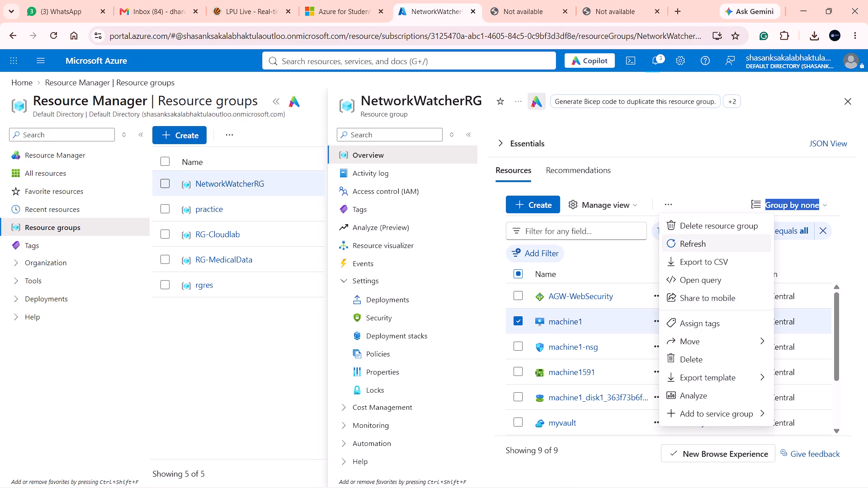
{"action": "left_click", "coordinate": [694, 366]}
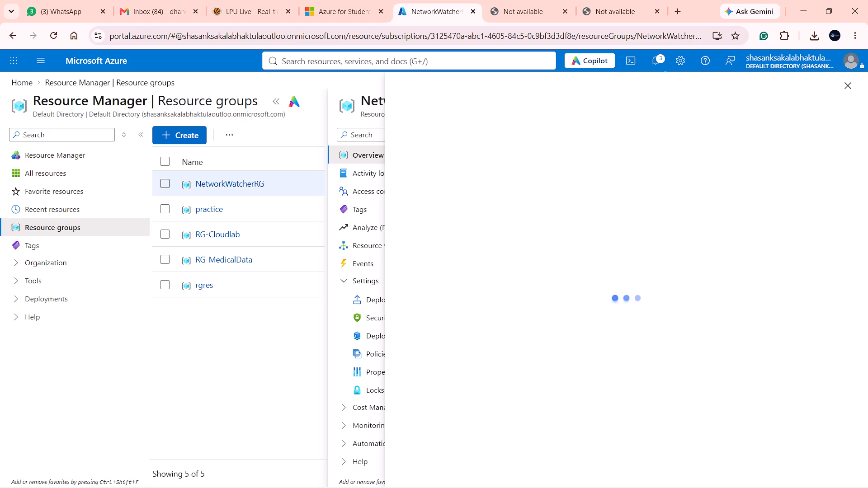
{"action": "left_click", "coordinate": [476, 436]}
{"action": "type", "text": "DELETE"}
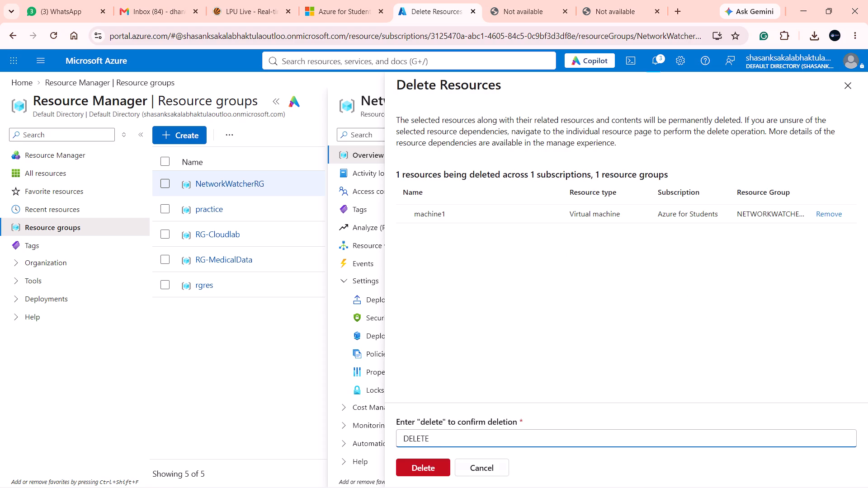
{"action": "left_click", "coordinate": [419, 464]}
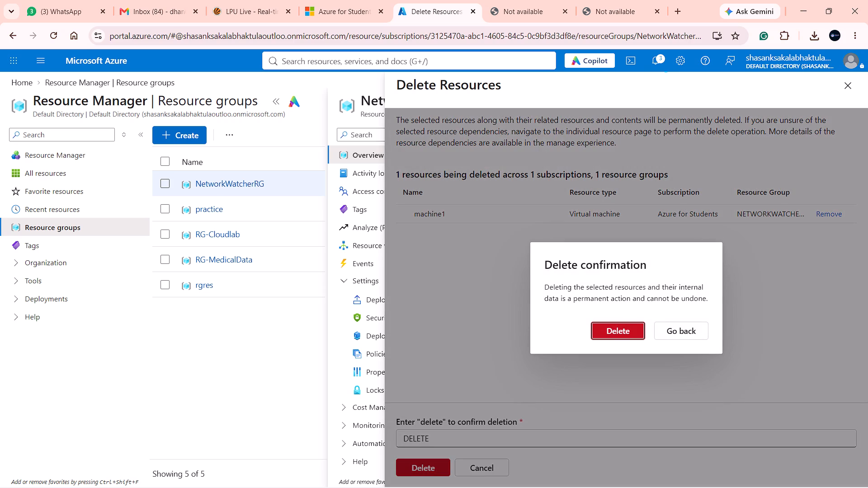
{"action": "left_click", "coordinate": [605, 324]}
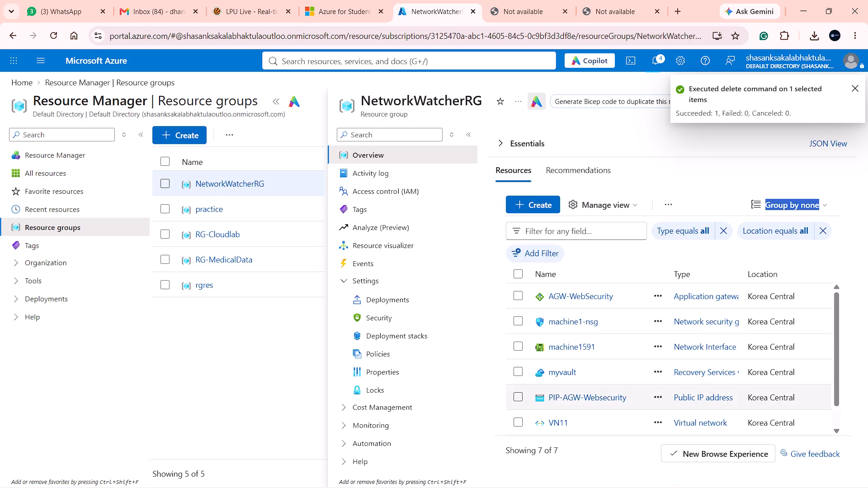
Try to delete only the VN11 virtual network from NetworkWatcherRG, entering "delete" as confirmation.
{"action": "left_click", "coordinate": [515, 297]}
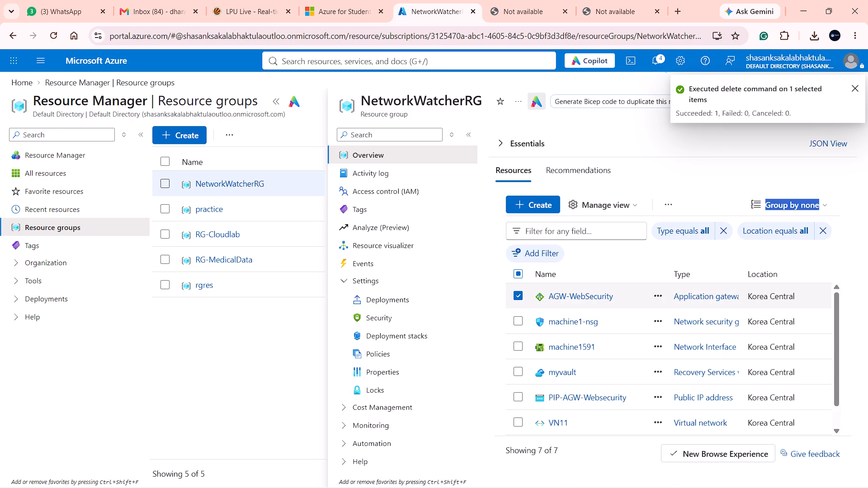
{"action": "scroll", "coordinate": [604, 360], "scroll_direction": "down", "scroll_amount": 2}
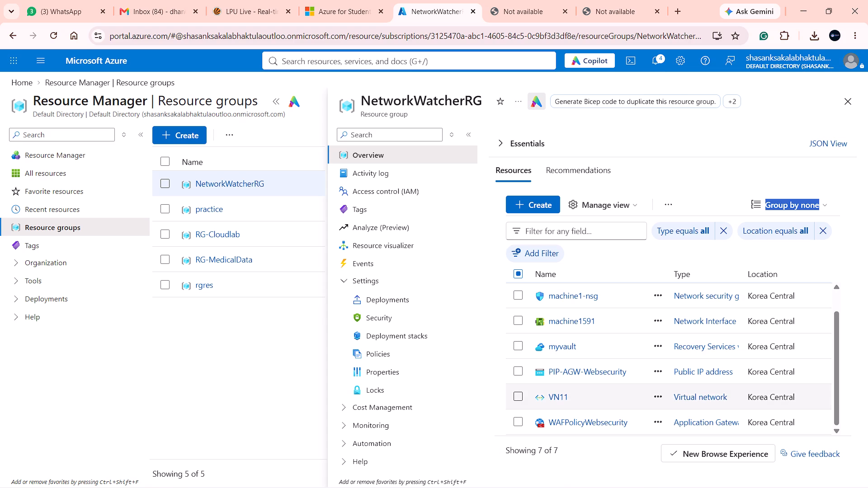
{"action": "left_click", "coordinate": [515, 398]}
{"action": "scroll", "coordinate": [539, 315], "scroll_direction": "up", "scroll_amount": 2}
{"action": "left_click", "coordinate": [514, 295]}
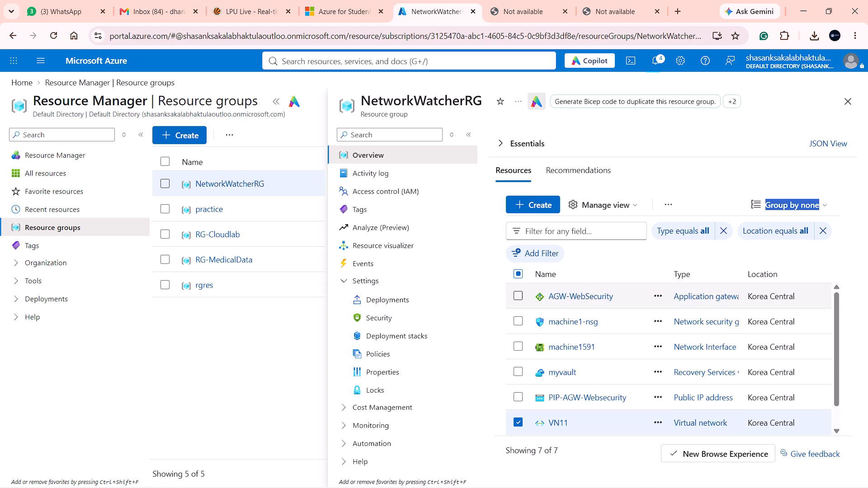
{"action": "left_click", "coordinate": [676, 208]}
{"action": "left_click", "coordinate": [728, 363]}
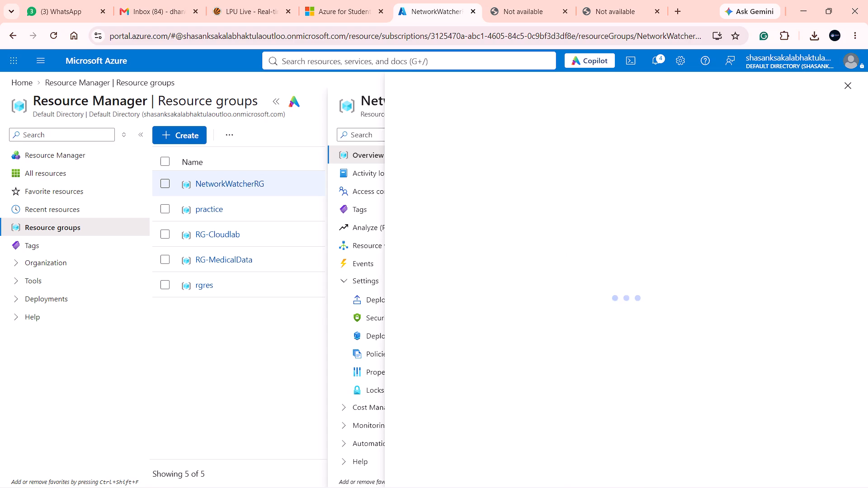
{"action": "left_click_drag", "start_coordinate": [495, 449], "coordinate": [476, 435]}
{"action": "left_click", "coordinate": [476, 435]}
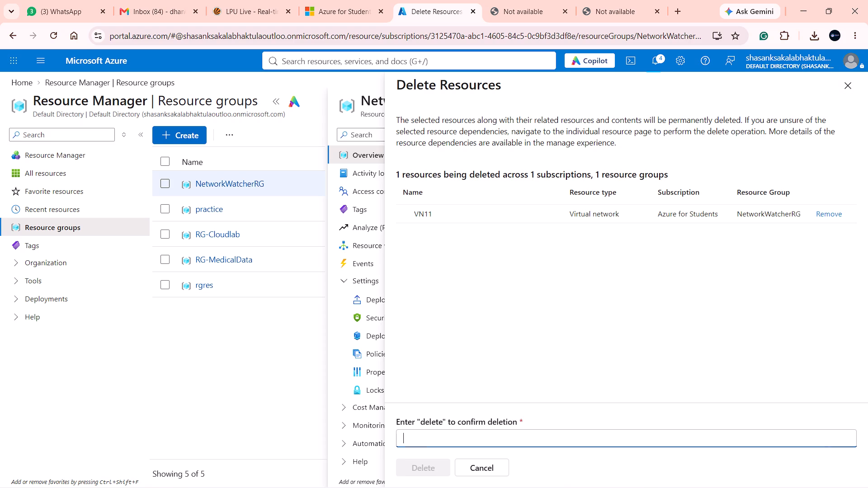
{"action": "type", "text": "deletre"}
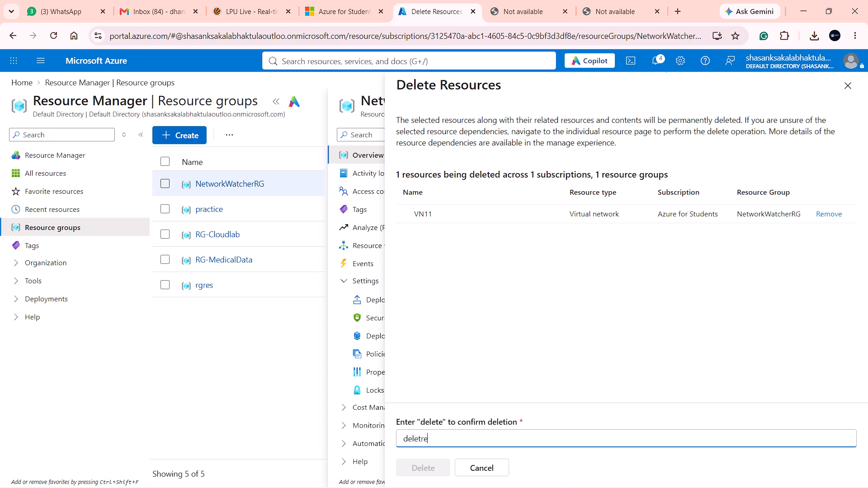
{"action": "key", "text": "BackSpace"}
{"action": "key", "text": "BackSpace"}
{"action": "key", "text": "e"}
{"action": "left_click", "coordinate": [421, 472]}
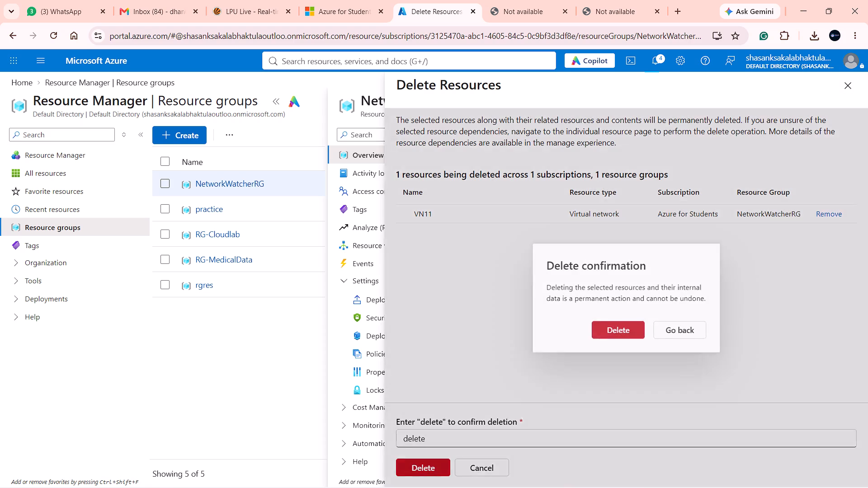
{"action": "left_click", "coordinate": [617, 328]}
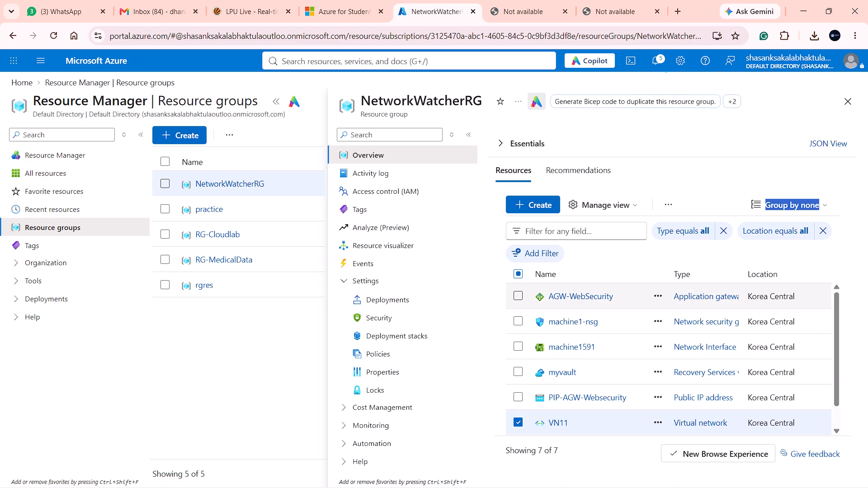
Select all remaining resources in NetworkWatcherRG and delete them, entering "delete" as confirmation.
{"action": "scroll", "coordinate": [521, 281], "scroll_direction": "up", "scroll_amount": 3}
{"action": "left_click", "coordinate": [518, 272]}
{"action": "left_click", "coordinate": [518, 272]}
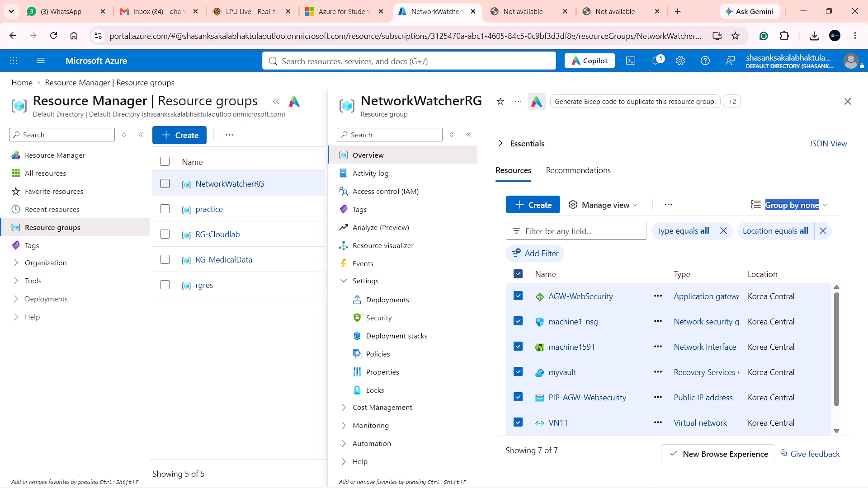
{"action": "left_click", "coordinate": [518, 272]}
{"action": "left_click", "coordinate": [675, 202]}
{"action": "left_click", "coordinate": [717, 352]}
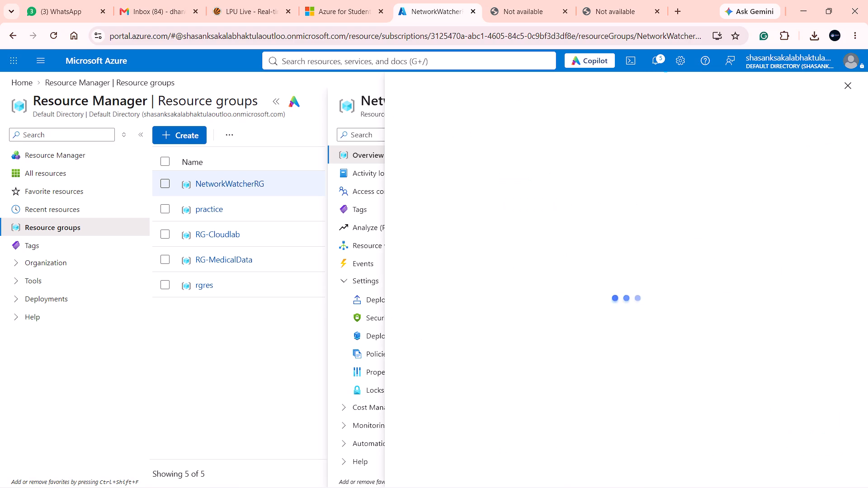
{"action": "left_click", "coordinate": [475, 441]}
{"action": "type", "text": "delete"}
{"action": "left_click", "coordinate": [435, 468]}
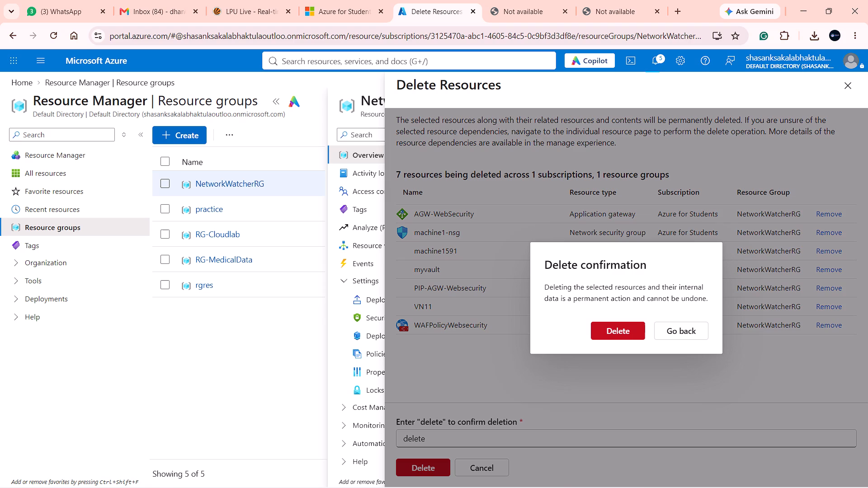
{"action": "left_click", "coordinate": [622, 330]}
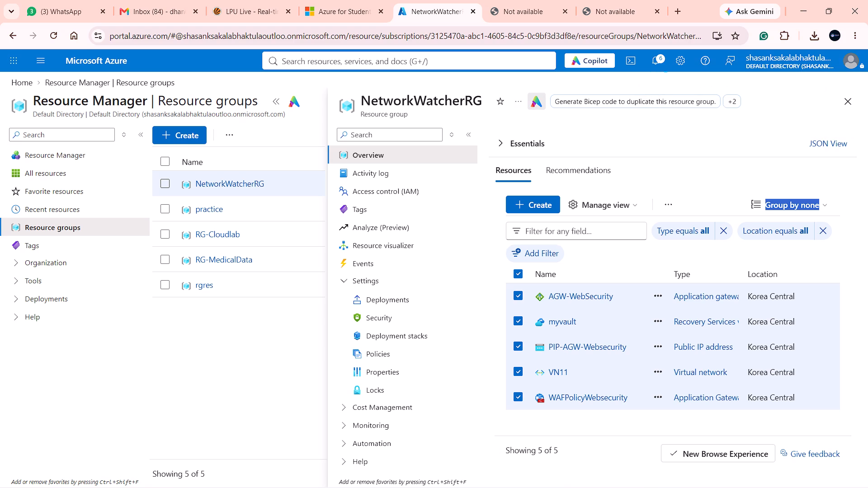
Refresh the NetworkWatcherRG resource list and collapse the Settings group.
{"action": "left_click", "coordinate": [670, 197]}
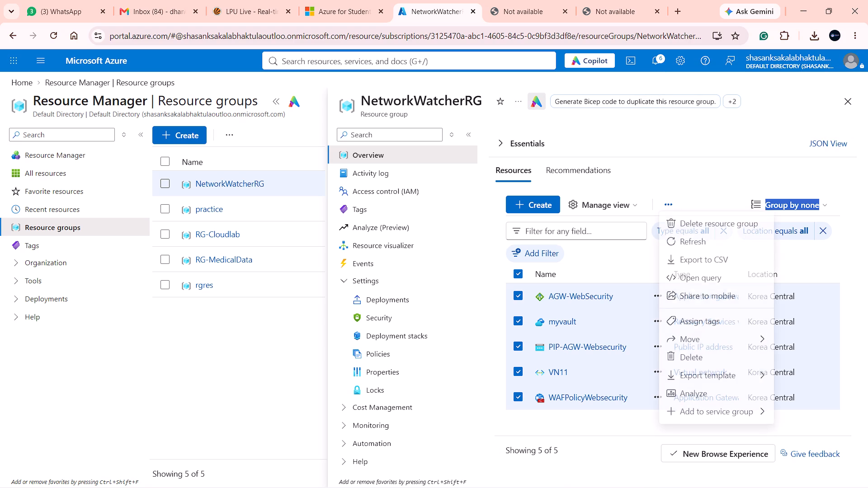
{"action": "left_click", "coordinate": [699, 236]}
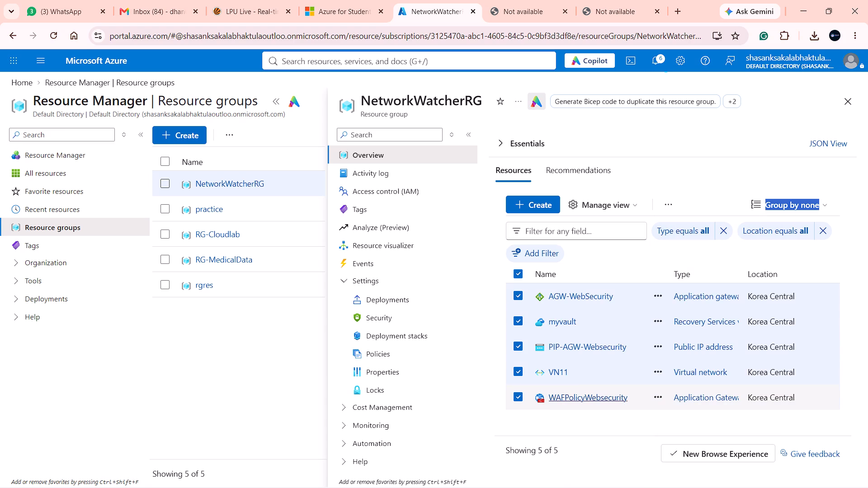
{"action": "left_click", "coordinate": [470, 279]}
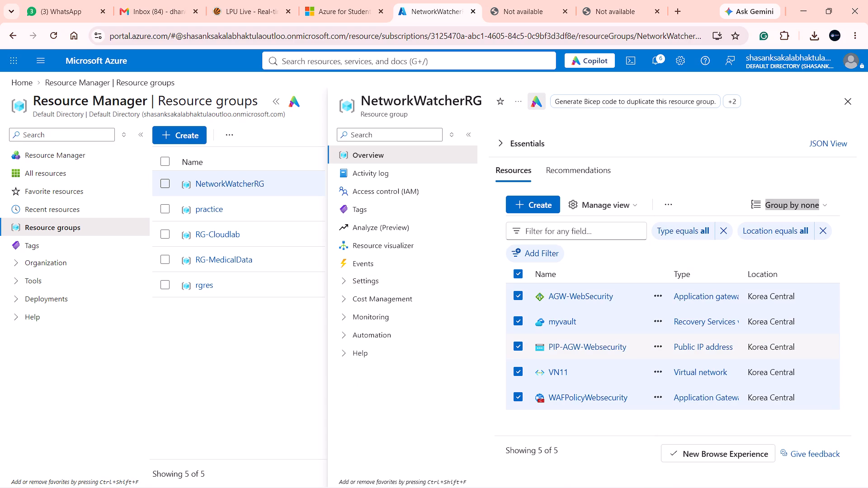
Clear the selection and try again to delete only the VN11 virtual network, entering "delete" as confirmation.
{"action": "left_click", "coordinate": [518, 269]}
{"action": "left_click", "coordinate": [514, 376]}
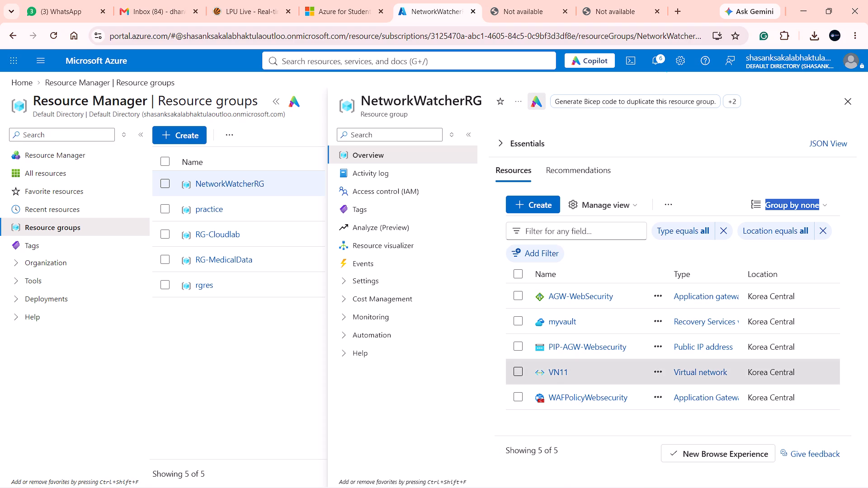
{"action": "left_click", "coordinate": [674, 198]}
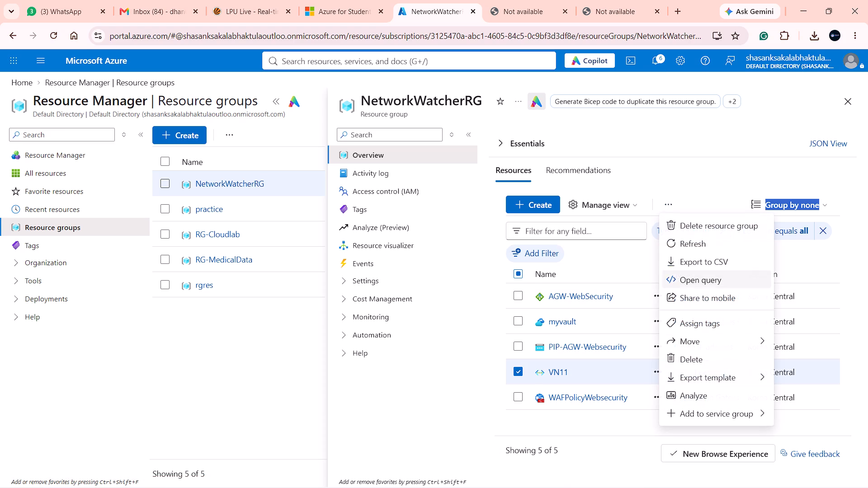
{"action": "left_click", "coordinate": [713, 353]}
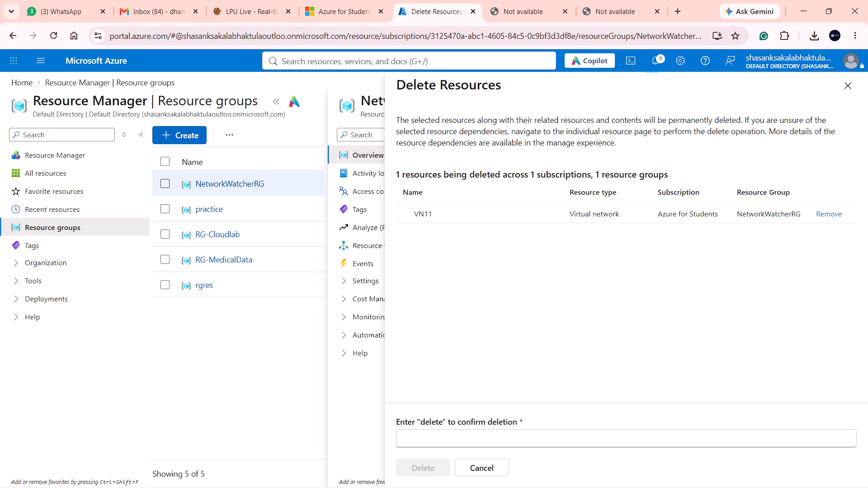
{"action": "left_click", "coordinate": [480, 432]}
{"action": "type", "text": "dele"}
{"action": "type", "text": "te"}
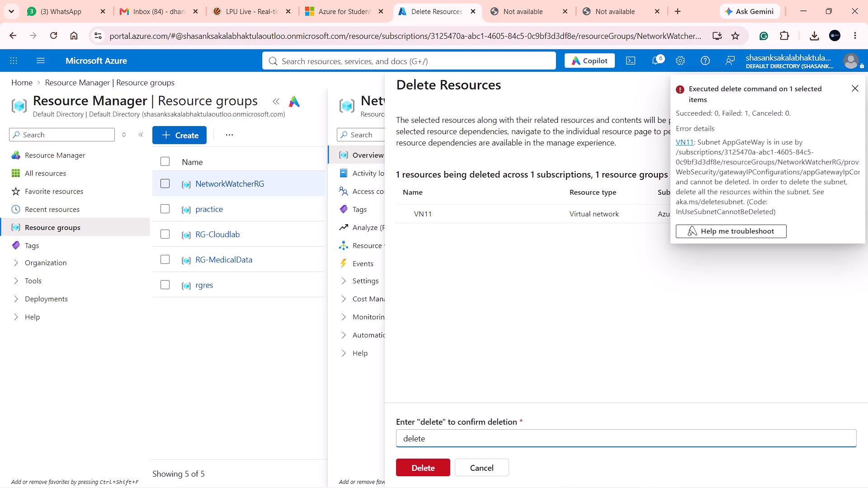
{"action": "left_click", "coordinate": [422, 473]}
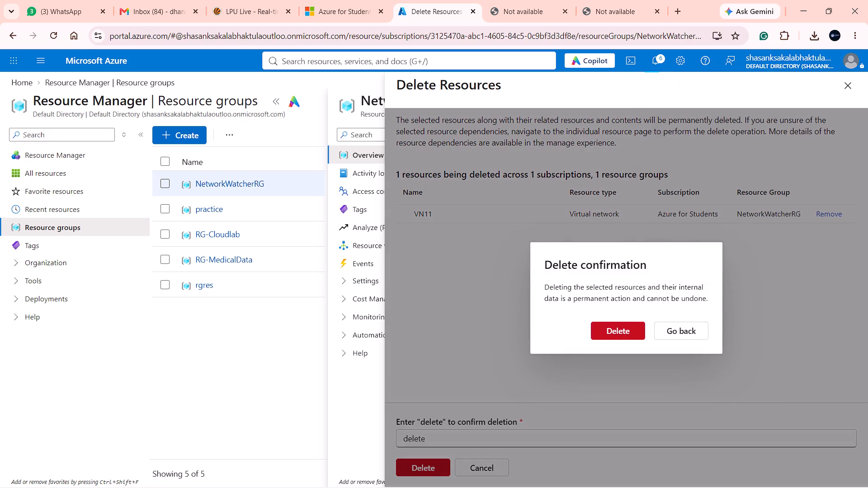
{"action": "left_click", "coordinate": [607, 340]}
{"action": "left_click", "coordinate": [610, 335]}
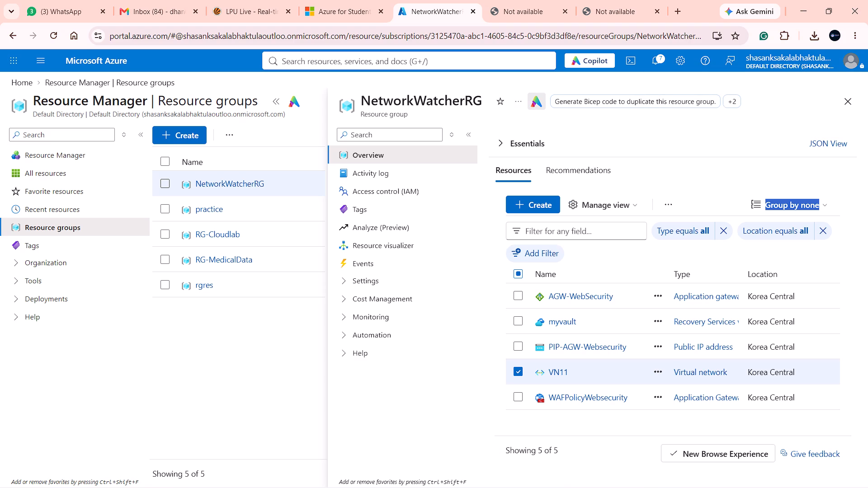
Refresh the NetworkWatcherRG resource list and check which individual actions are offered for VN11.
{"action": "left_click", "coordinate": [671, 200]}
{"action": "left_click", "coordinate": [696, 246]}
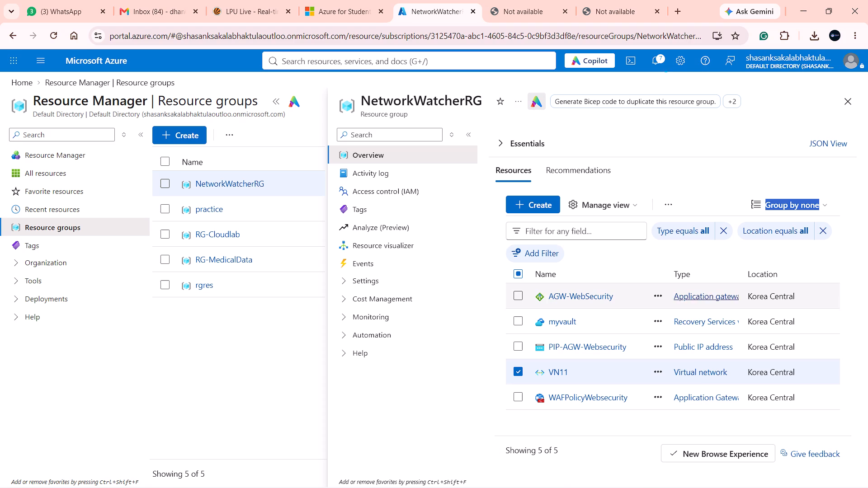
{"action": "left_click", "coordinate": [659, 376]}
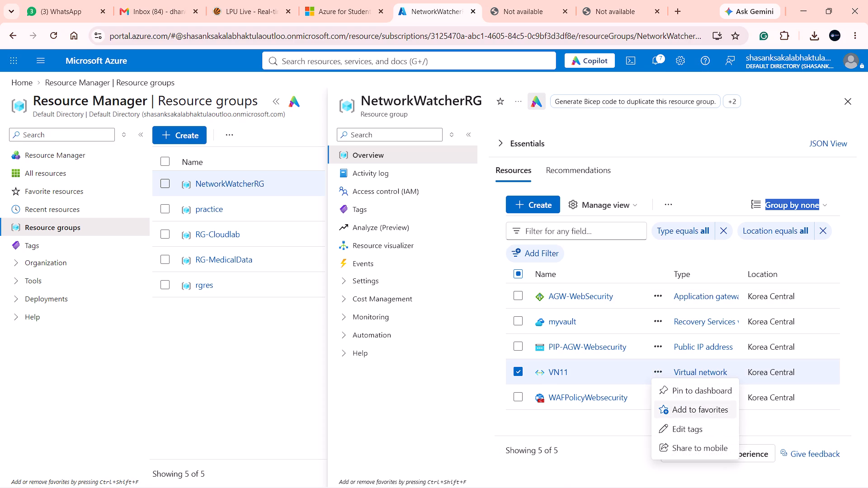
{"action": "left_click", "coordinate": [651, 371]}
{"action": "left_click", "coordinate": [656, 371]}
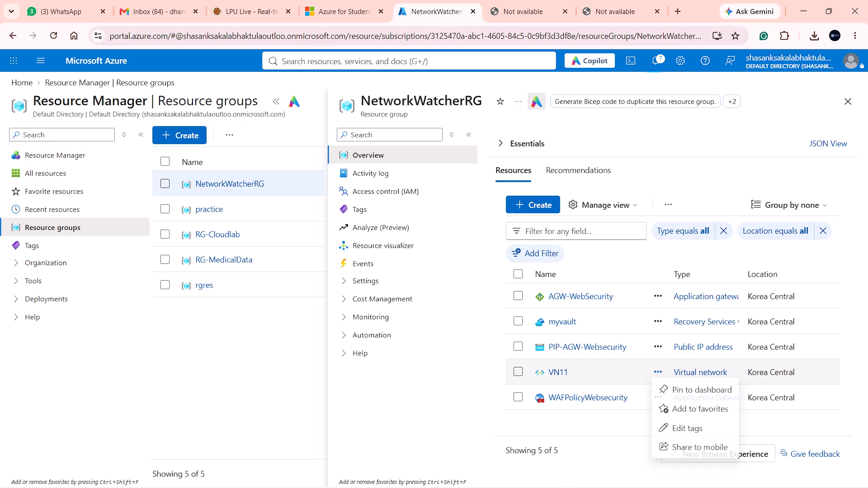
{"action": "left_click", "coordinate": [517, 372]}
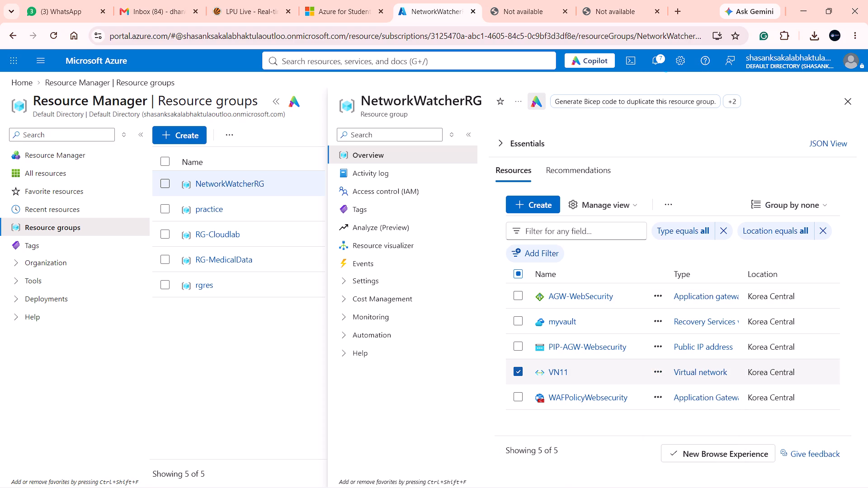
Try to delete the VN11 virtual network from its own page and view its connected devices.
{"action": "left_click", "coordinate": [556, 372]}
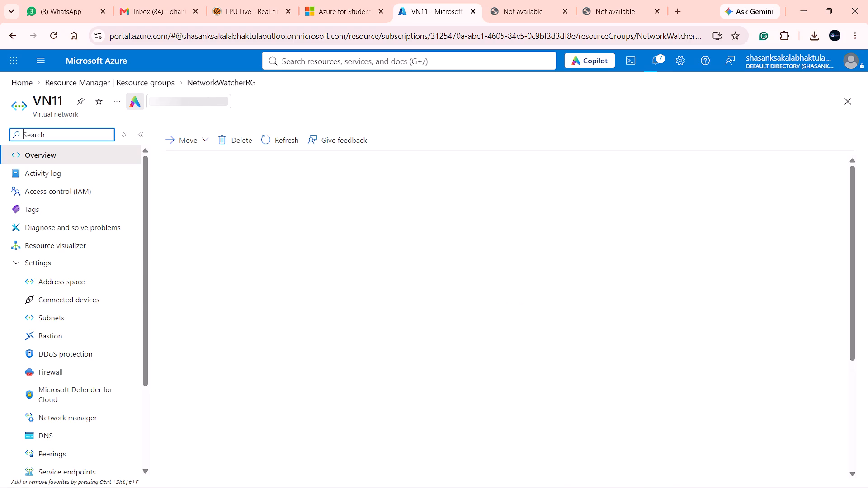
{"action": "left_click", "coordinate": [215, 143]}
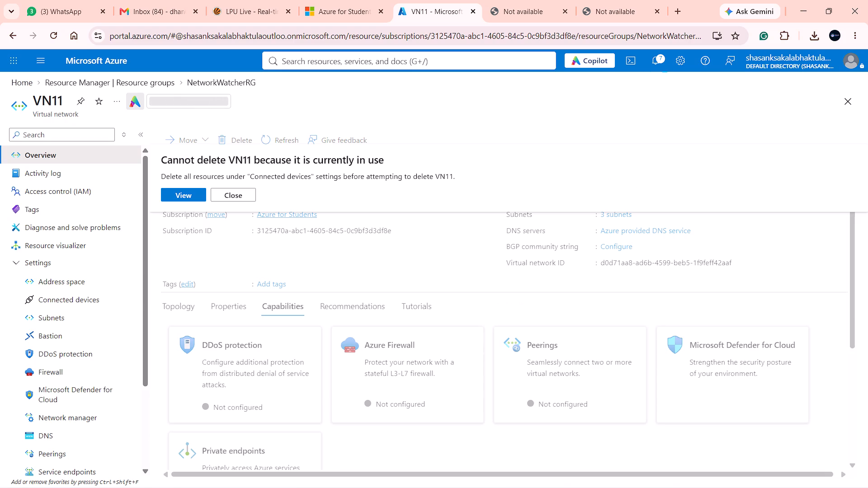
{"action": "left_click", "coordinate": [190, 197]}
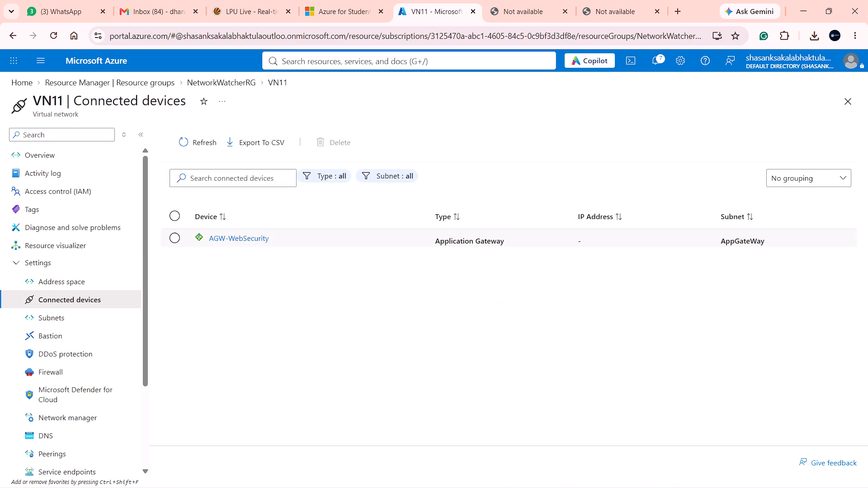
Restore the browser window to its smaller size and close it.
{"action": "left_click", "coordinate": [835, 0]}
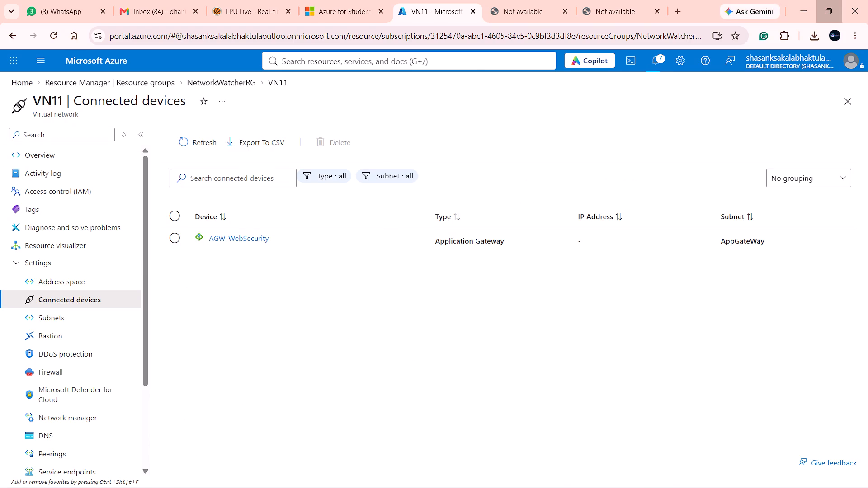
{"action": "left_click", "coordinate": [673, 14]}
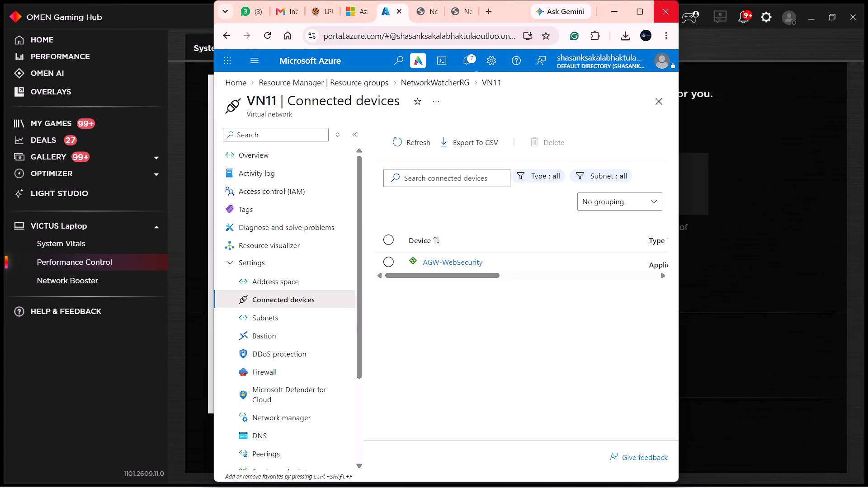